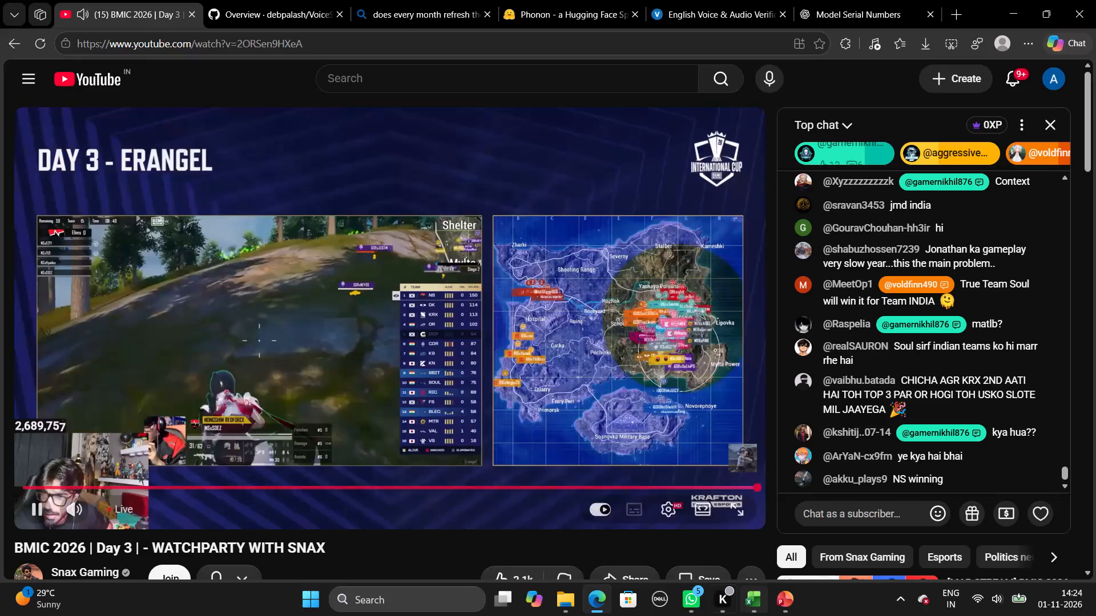
Switch to the Excel workbook and review the DVM system handing over form, from customer details through the equipment list to the signature section.
{"action": "left_click", "coordinate": [749, 587]}
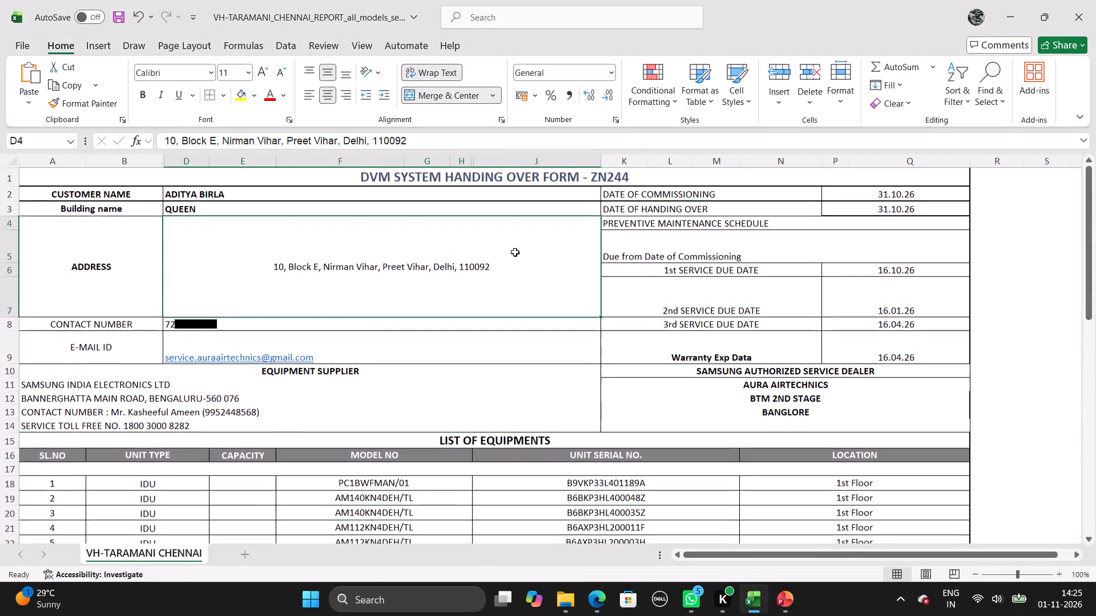
{"action": "scroll", "coordinate": [515, 252], "scroll_direction": "down", "scroll_amount": 1}
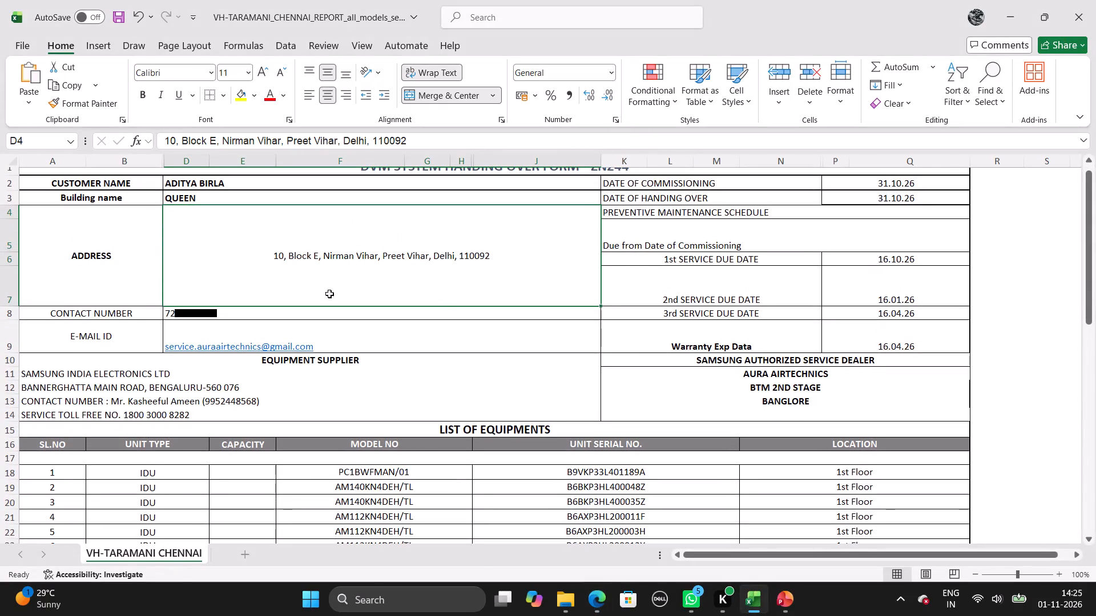
{"action": "scroll", "coordinate": [110, 261], "scroll_direction": "up", "scroll_amount": 5}
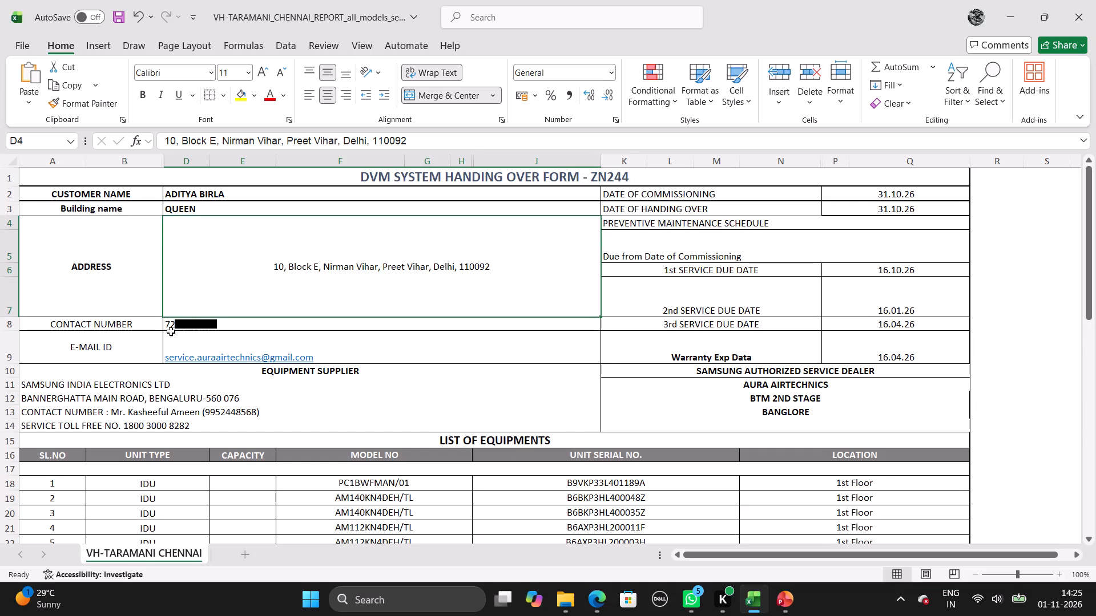
{"action": "scroll", "coordinate": [186, 404], "scroll_direction": "down", "scroll_amount": 1}
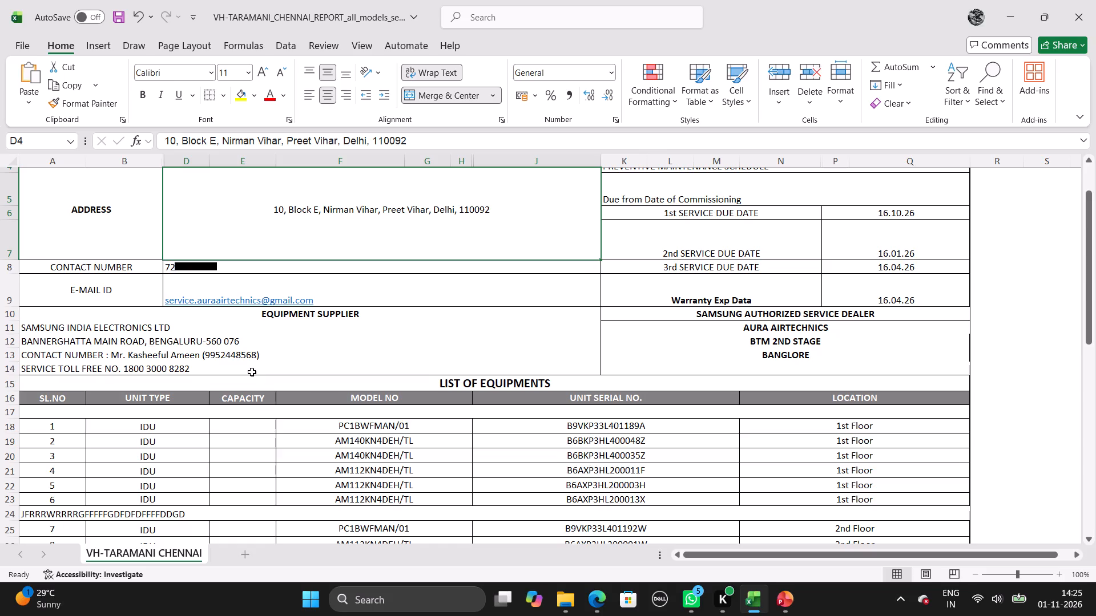
{"action": "scroll", "coordinate": [252, 372], "scroll_direction": "down", "scroll_amount": 1}
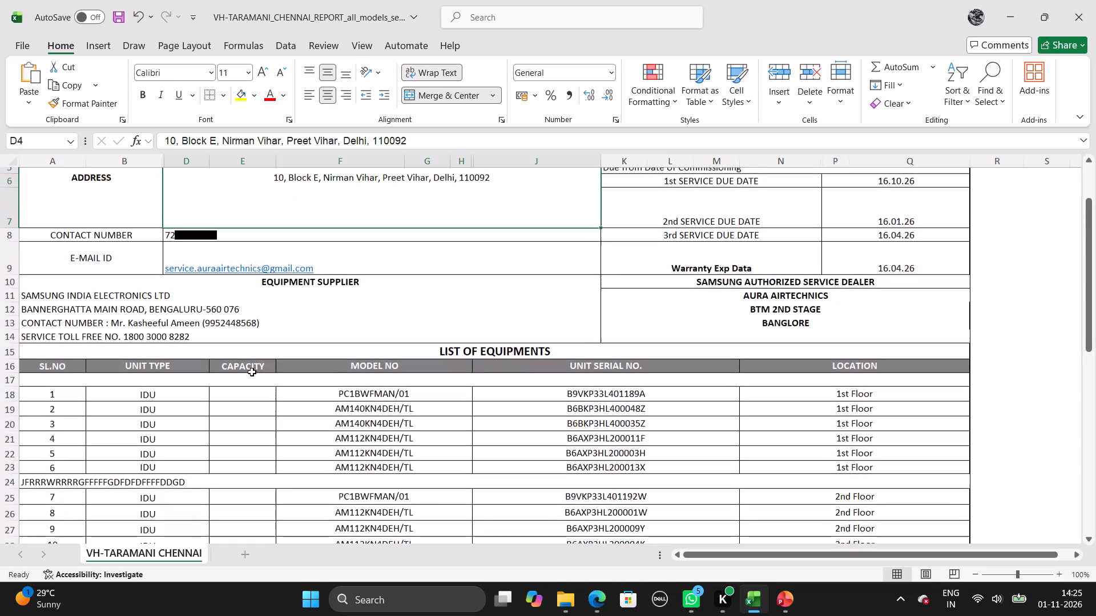
{"action": "scroll", "coordinate": [713, 353], "scroll_direction": "down", "scroll_amount": 1}
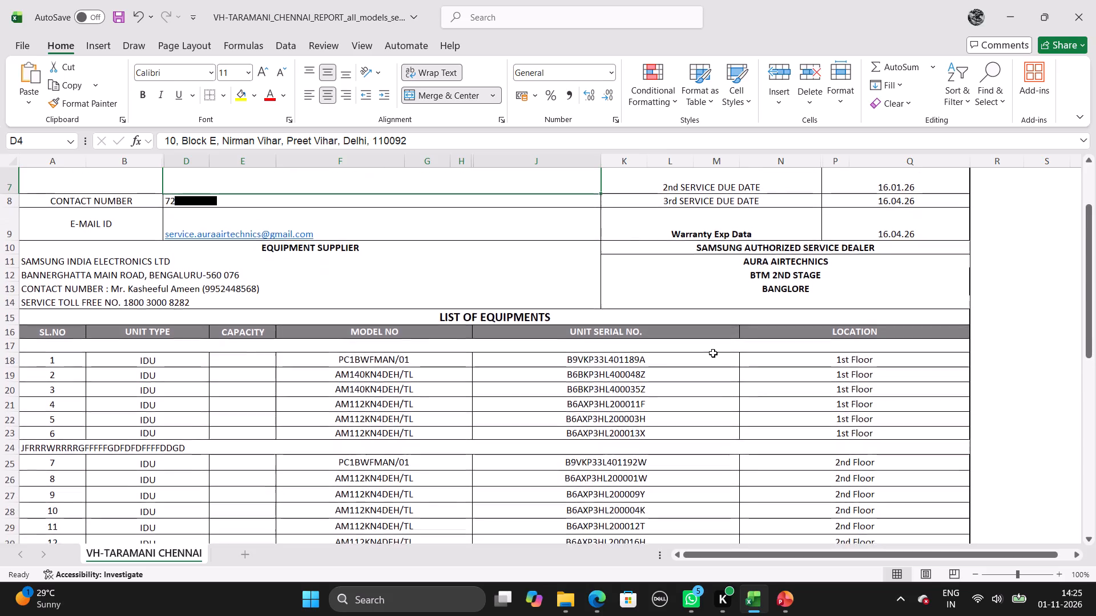
{"action": "scroll", "coordinate": [713, 353], "scroll_direction": "down", "scroll_amount": 4}
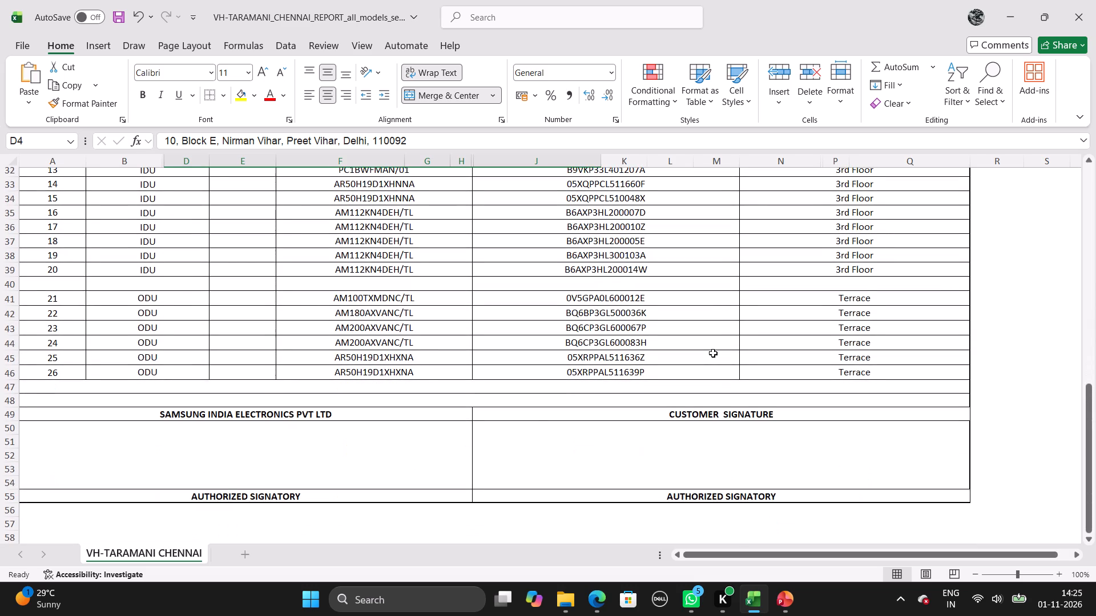
{"action": "scroll", "coordinate": [376, 509], "scroll_direction": "down", "scroll_amount": 6}
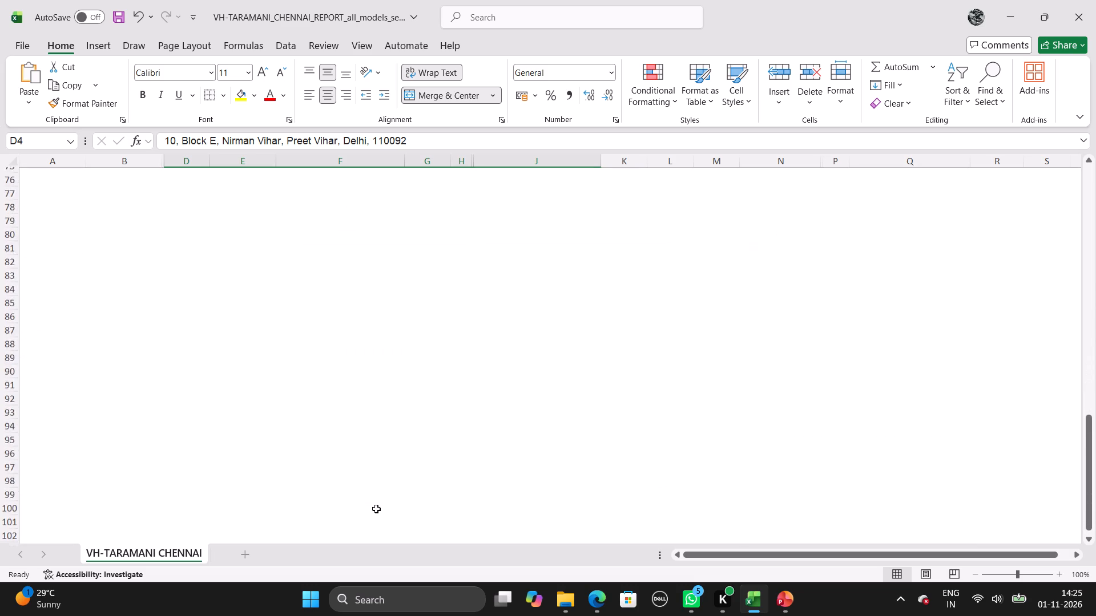
{"action": "scroll", "coordinate": [376, 509], "scroll_direction": "down", "scroll_amount": 5}
{"action": "scroll", "coordinate": [376, 509], "scroll_direction": "up", "scroll_amount": 13}
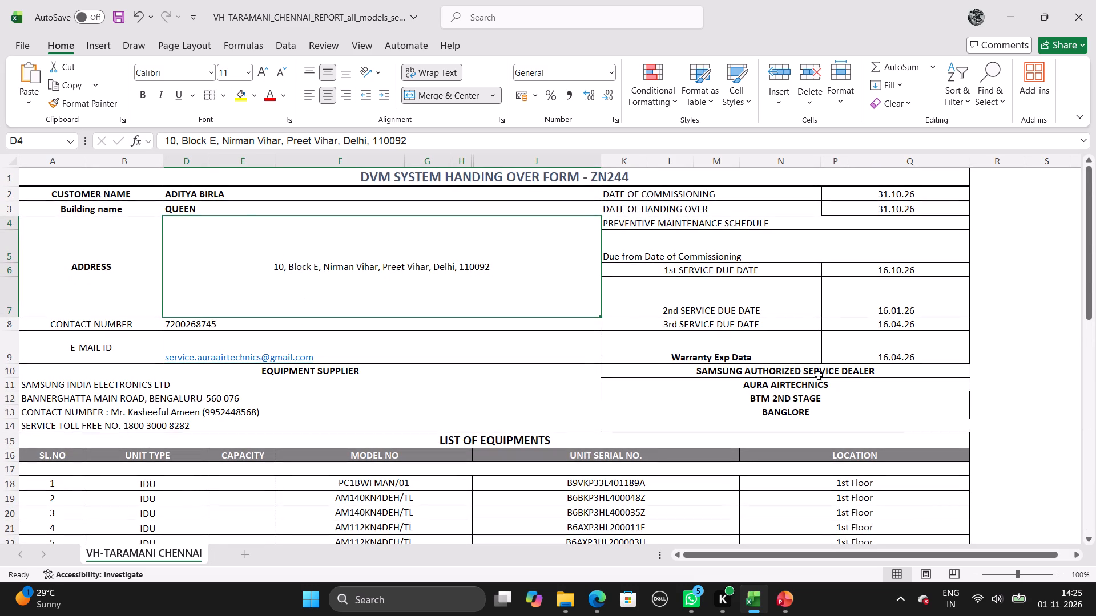
{"action": "scroll", "coordinate": [777, 314], "scroll_direction": "down", "scroll_amount": 2}
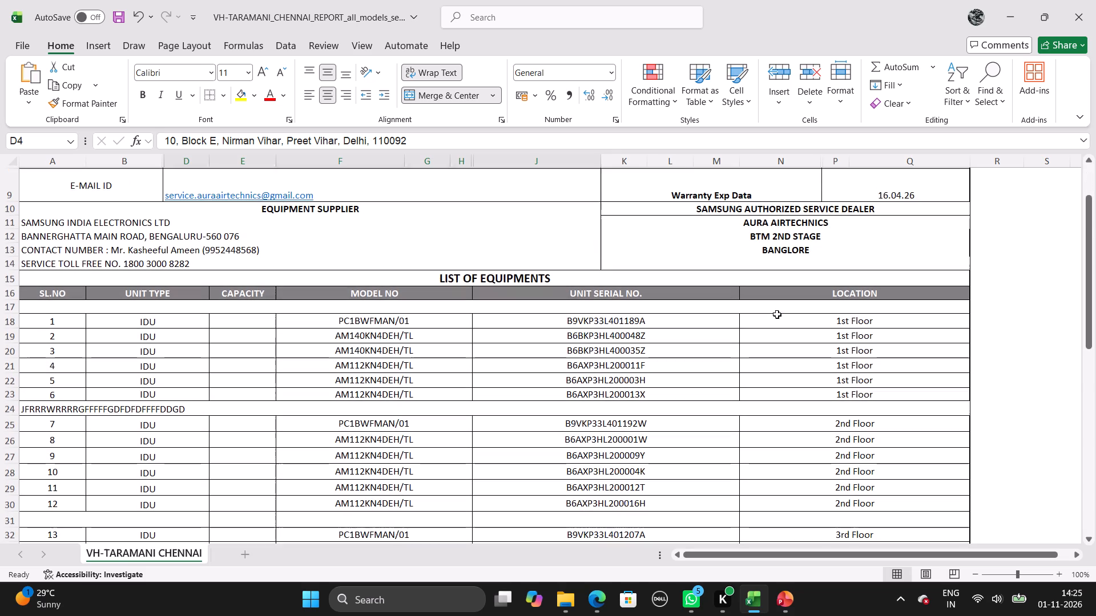
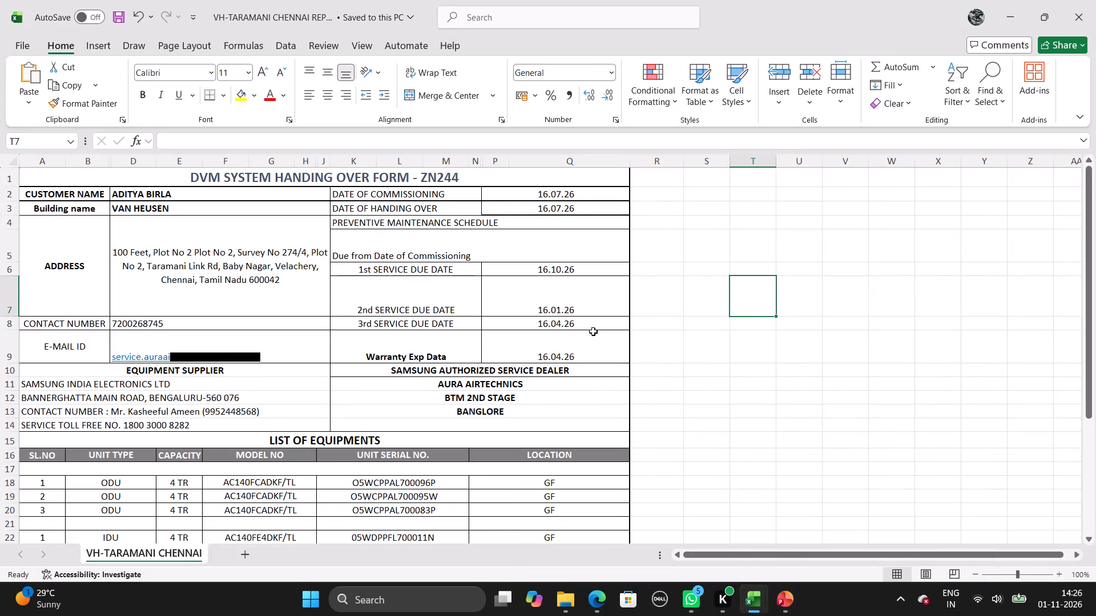
Check the 4 TR capacity entries of the indoor and outdoor units in the equipment list.
{"action": "scroll", "coordinate": [593, 331], "scroll_direction": "down", "scroll_amount": 2}
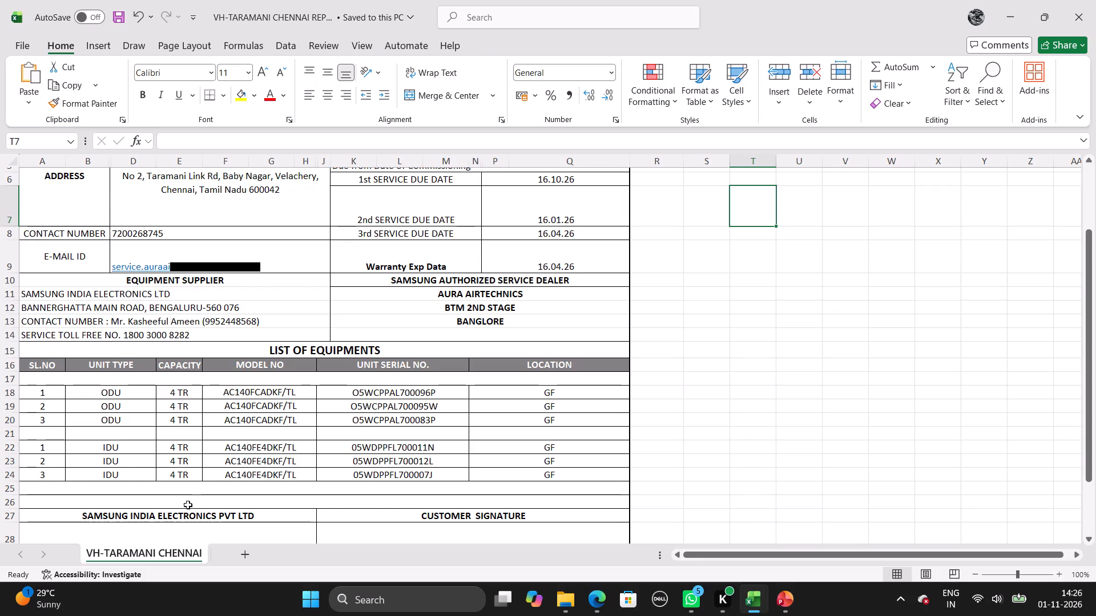
{"action": "left_click", "coordinate": [178, 459]}
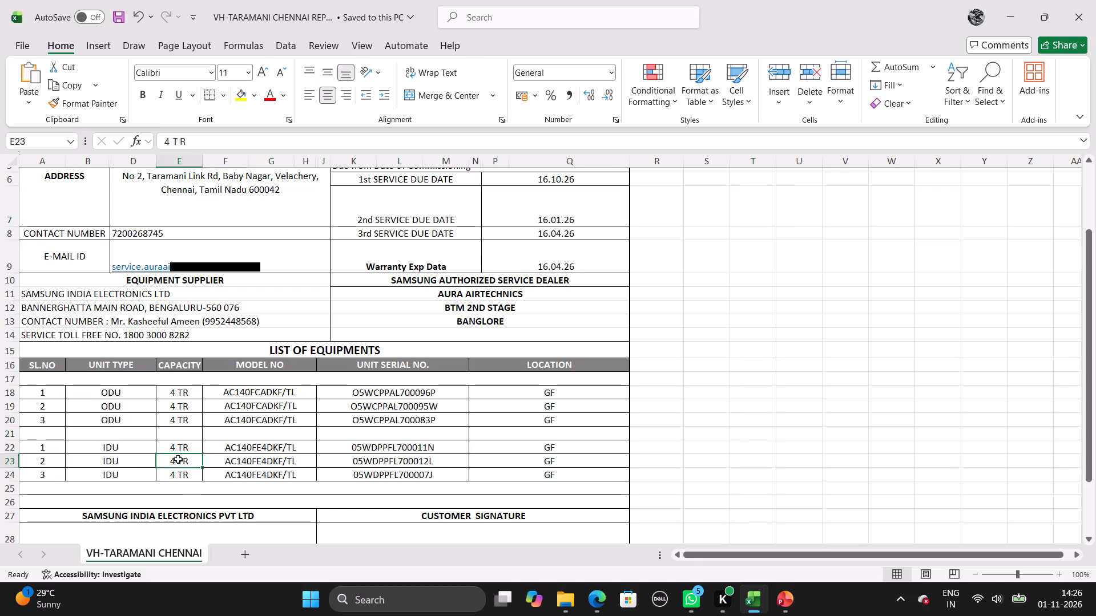
{"action": "left_click", "coordinate": [185, 416]}
{"action": "left_click", "coordinate": [185, 416]}
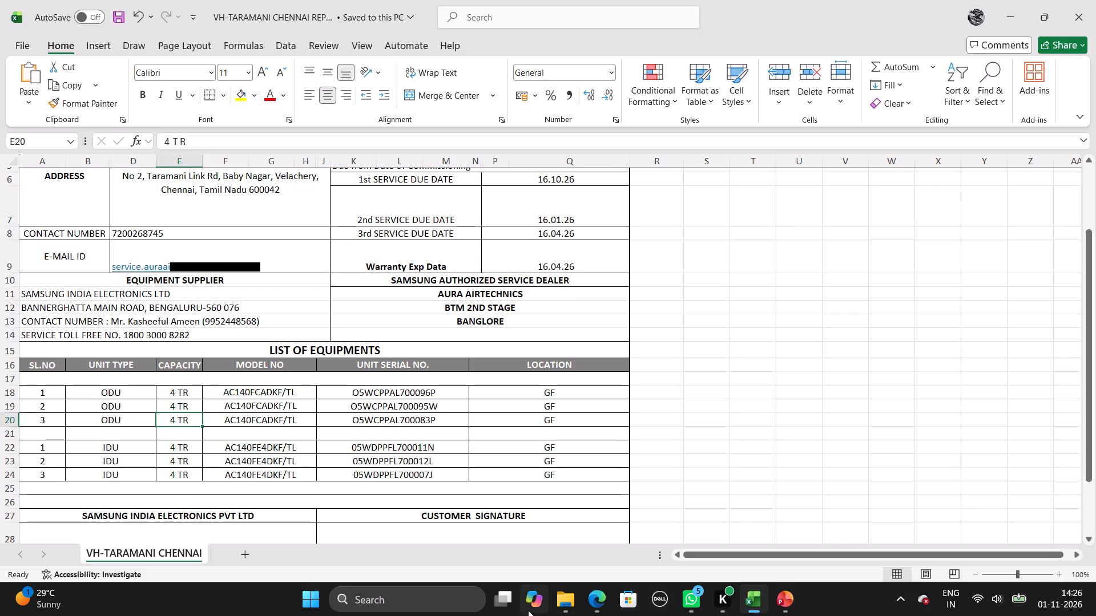
Switch to Edge and search the web in a new tab for "what is tr in ac capacity", choosing that suggested query.
{"action": "left_click", "coordinate": [591, 597]}
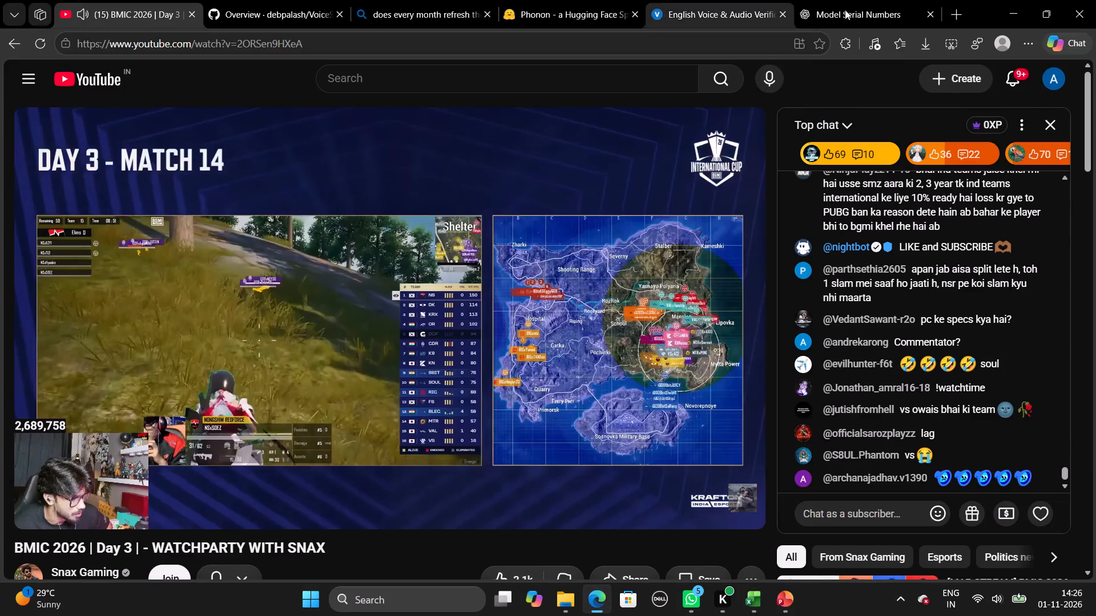
{"action": "left_click", "coordinate": [952, 13]}
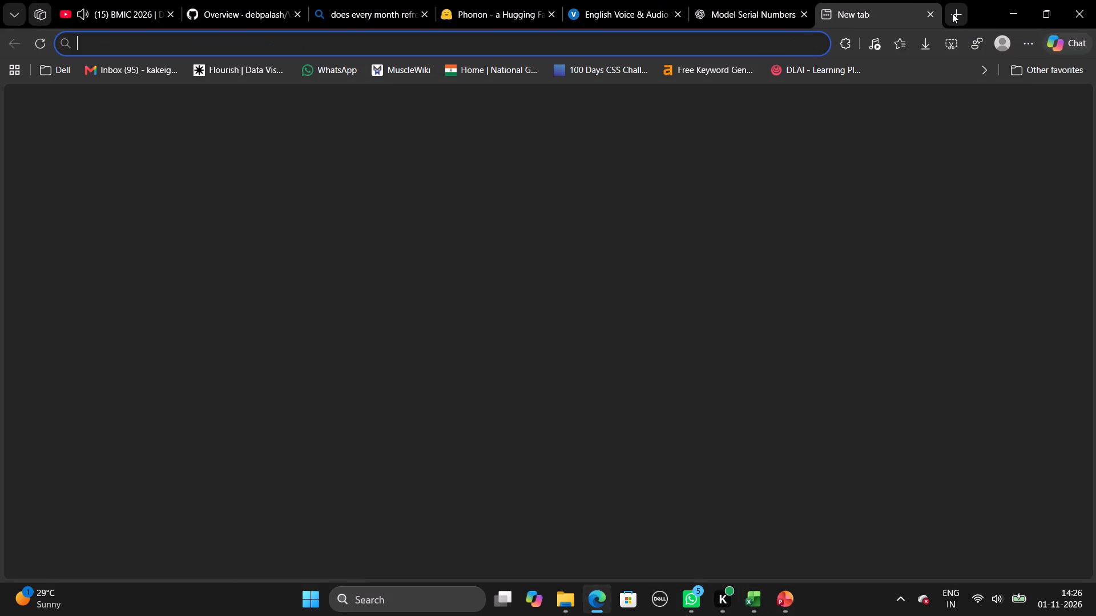
{"action": "type", "text": "4tr"}
{"action": "key", "text": "space"}
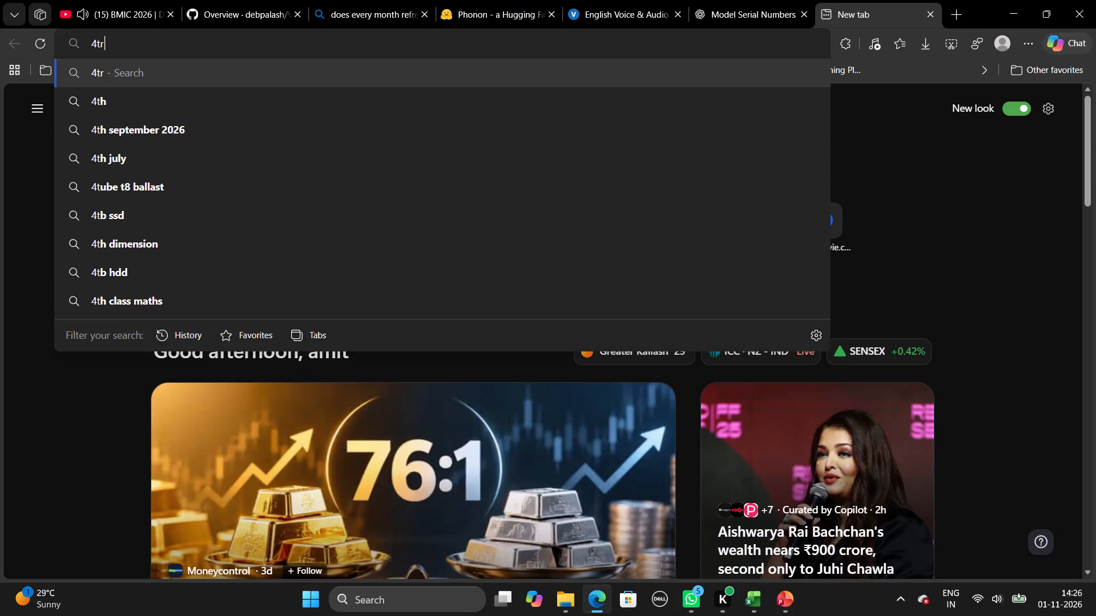
{"action": "type", "text": "capa"}
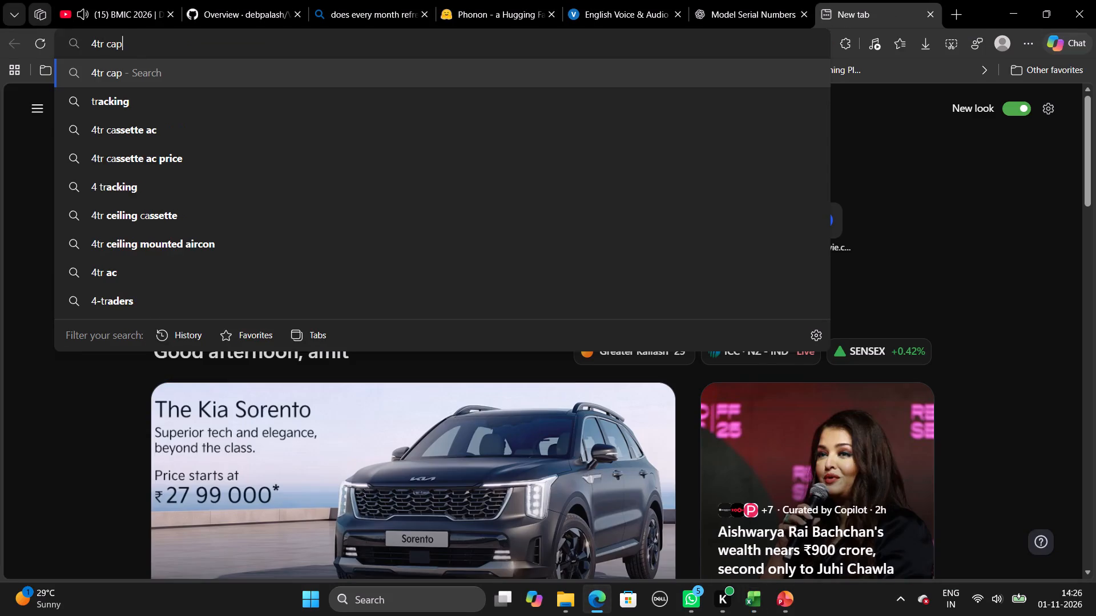
{"action": "type", "text": "city"}
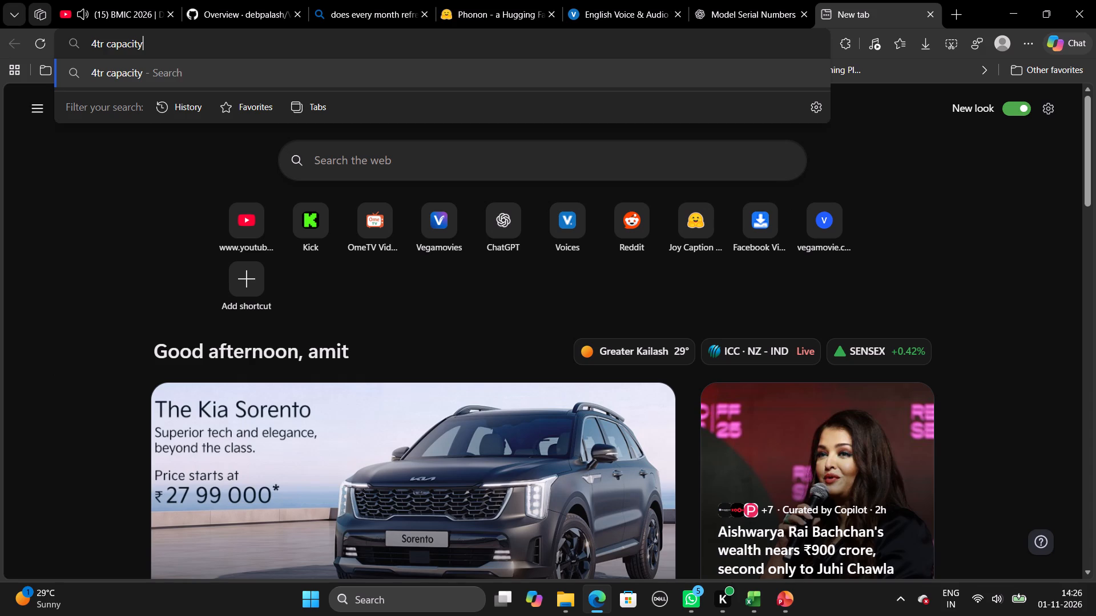
{"action": "key", "text": "space"}
{"action": "type", "text": "in"}
{"action": "key", "text": "space"}
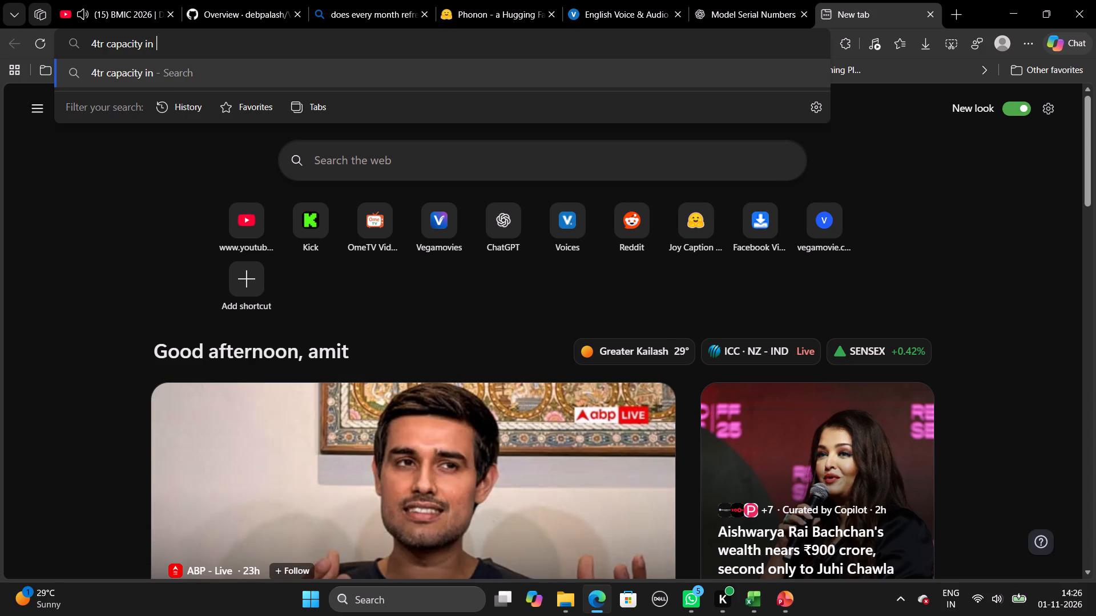
{"action": "type", "text": "ac unit"}
{"action": "key", "text": "space"}
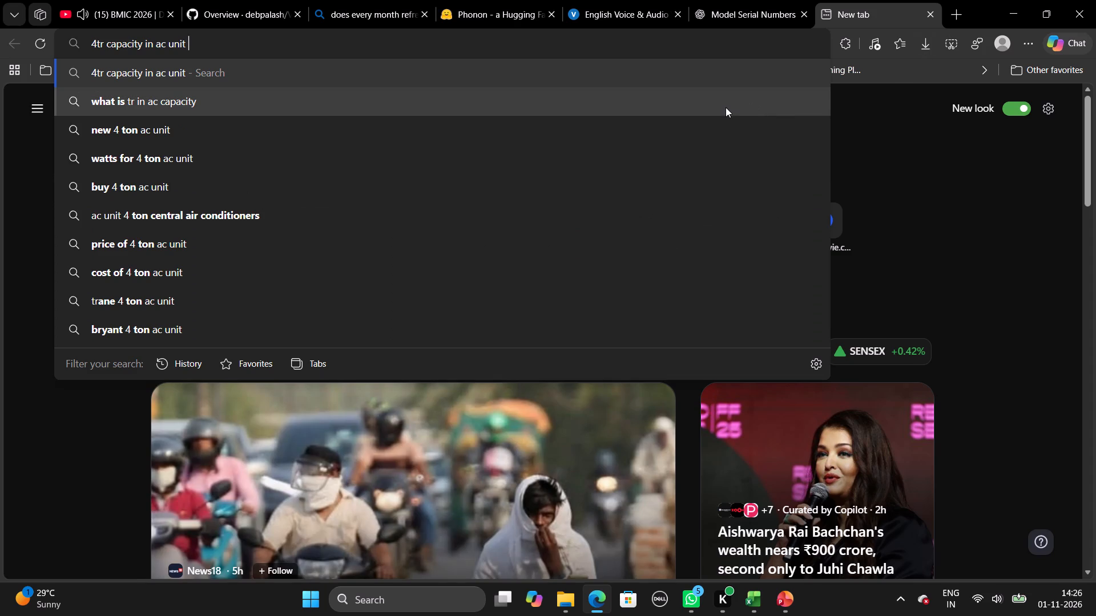
{"action": "left_click", "coordinate": [726, 107]}
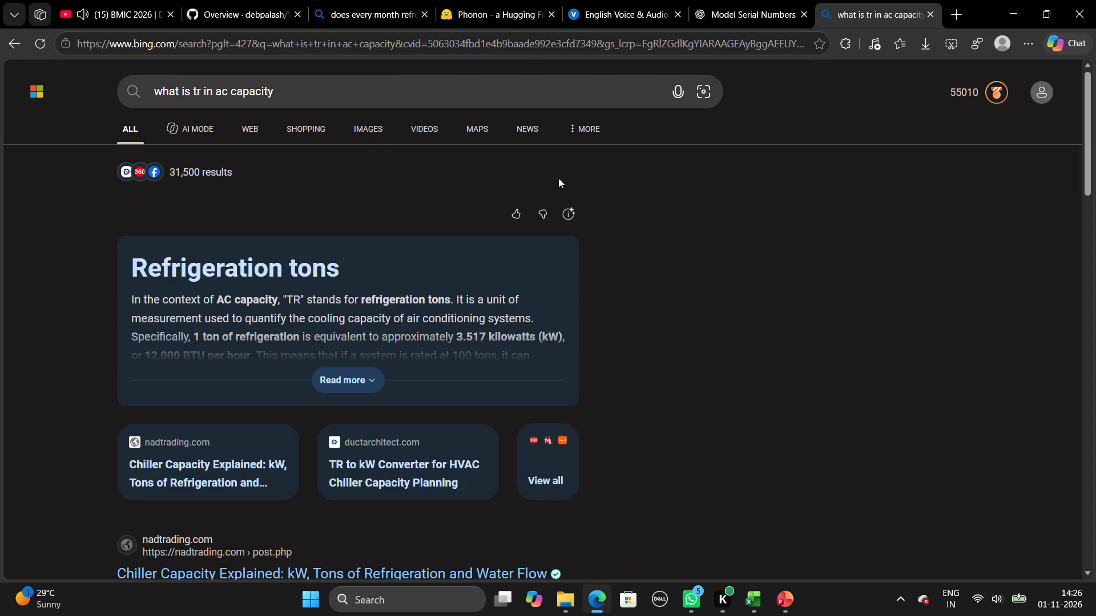
{"action": "left_click", "coordinate": [347, 364]}
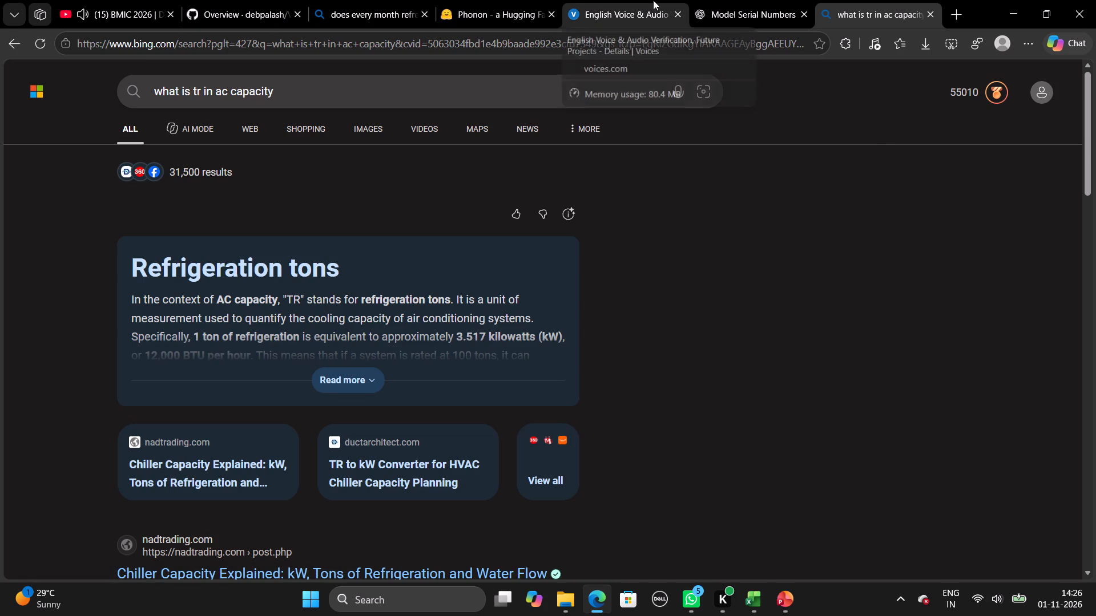
Glance at the Model Serial Numbers conversation in ChatGPT, and return to the equipment list in the Excel workbook.
{"action": "left_click", "coordinate": [759, 0]}
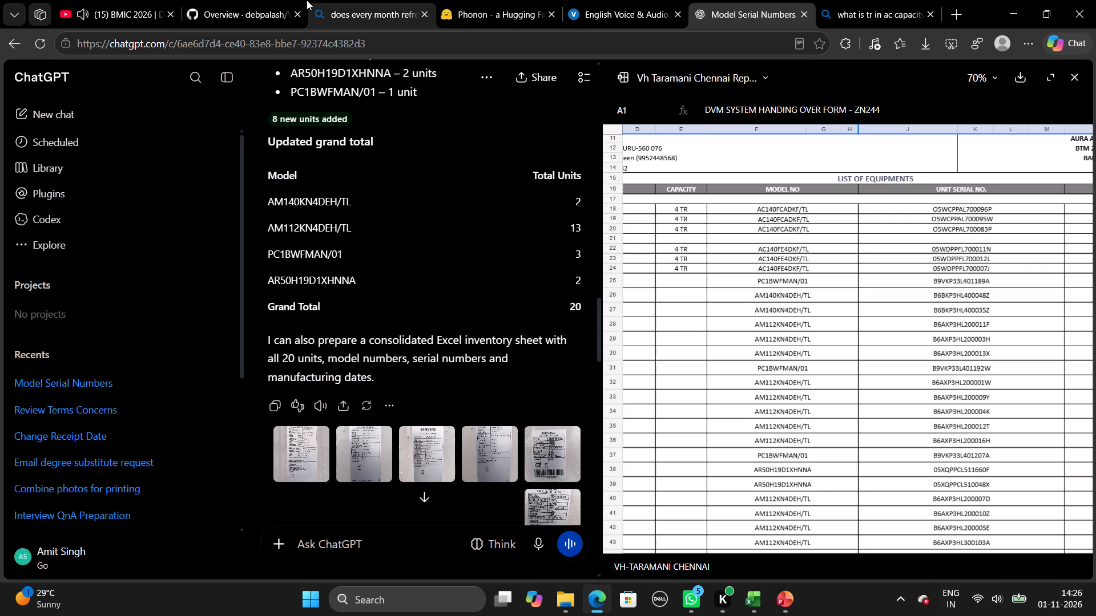
{"action": "left_click", "coordinate": [143, 1]}
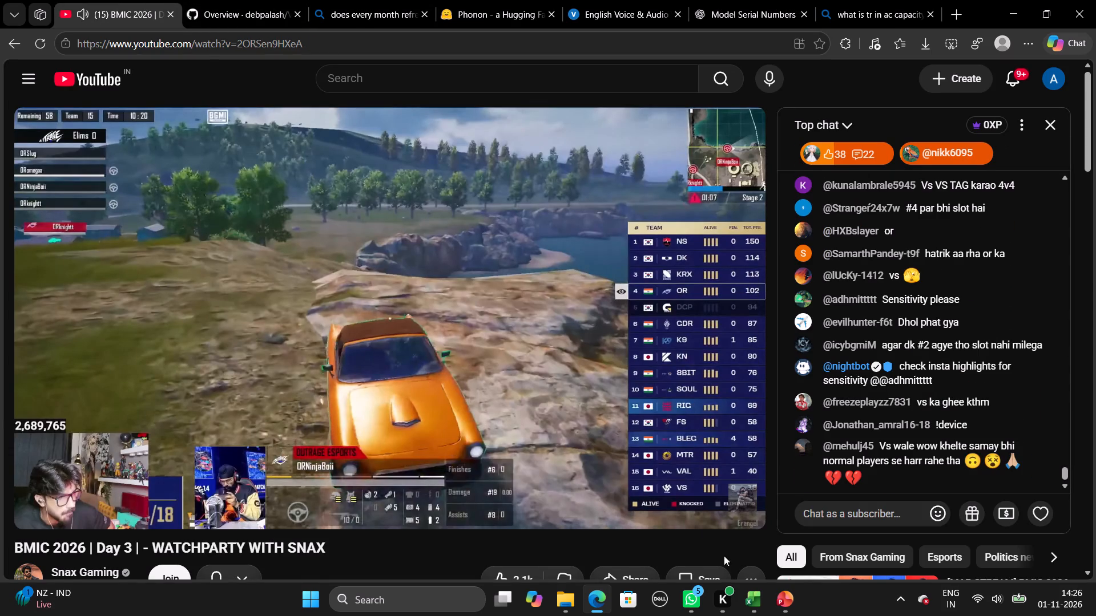
{"action": "left_click", "coordinate": [752, 594]}
{"action": "left_click", "coordinate": [853, 519]}
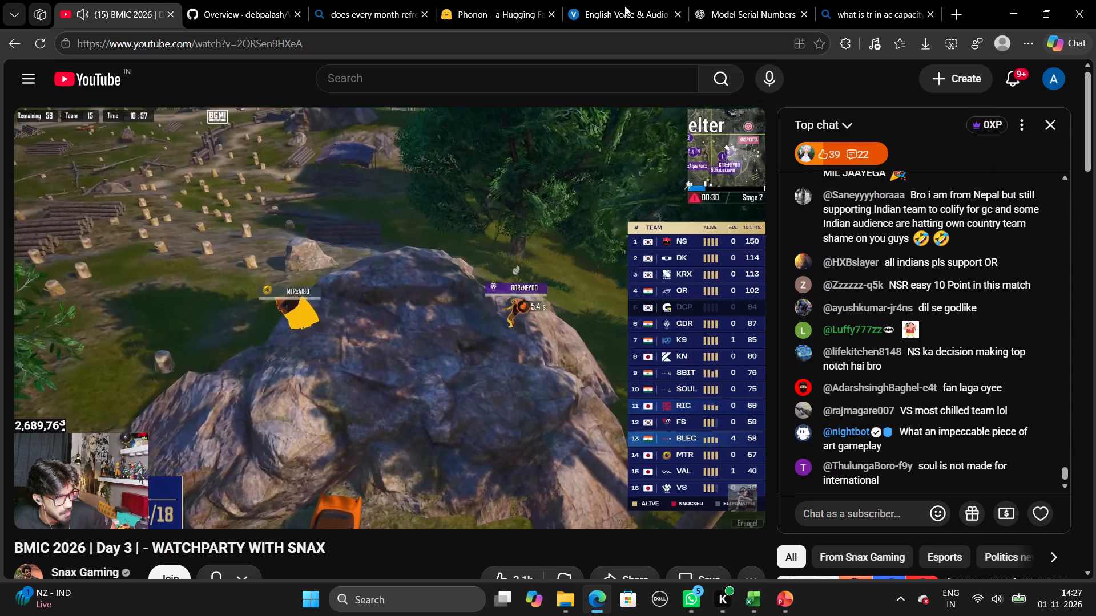
Enter the unsubmitted search query "how much capacity does this model of samsung hvac has" in a new browser tab.
{"action": "left_click", "coordinate": [953, 4]}
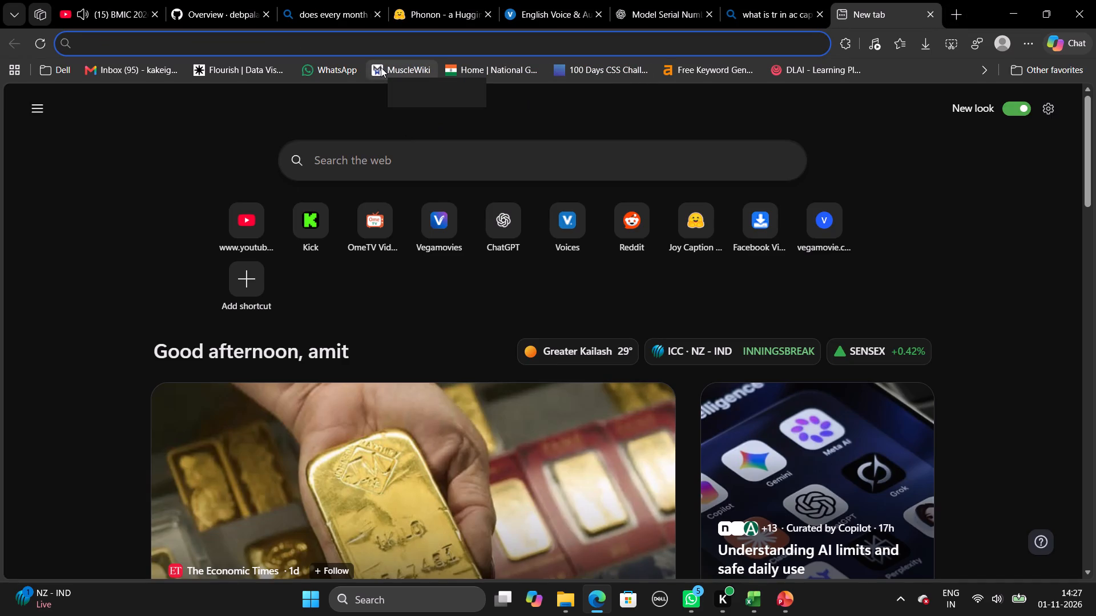
{"action": "type", "text": "how"}
{"action": "key", "text": "space"}
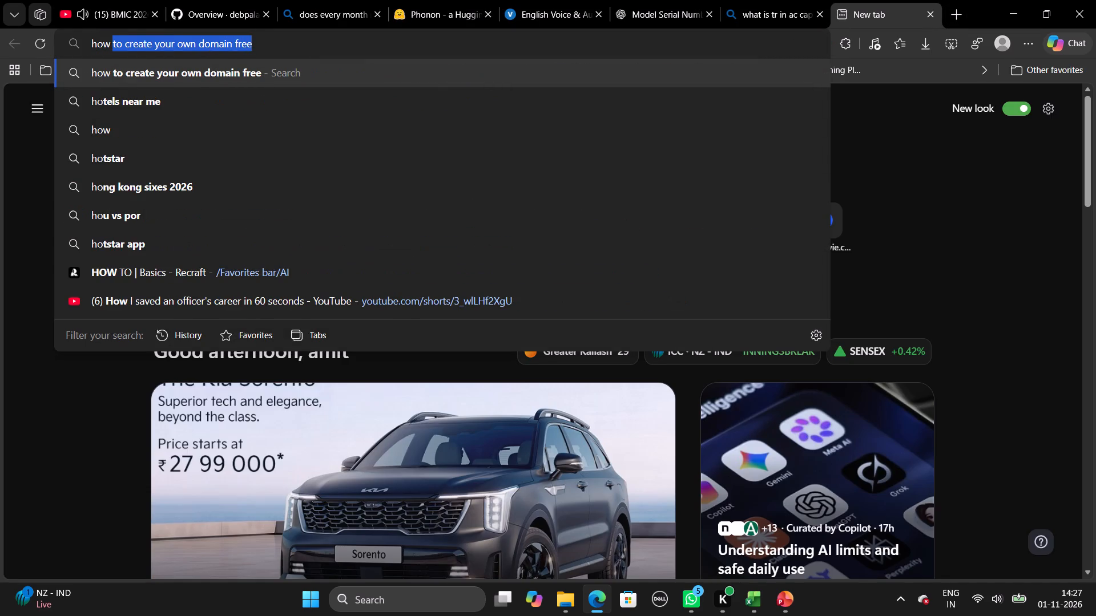
{"action": "type", "text": "much"}
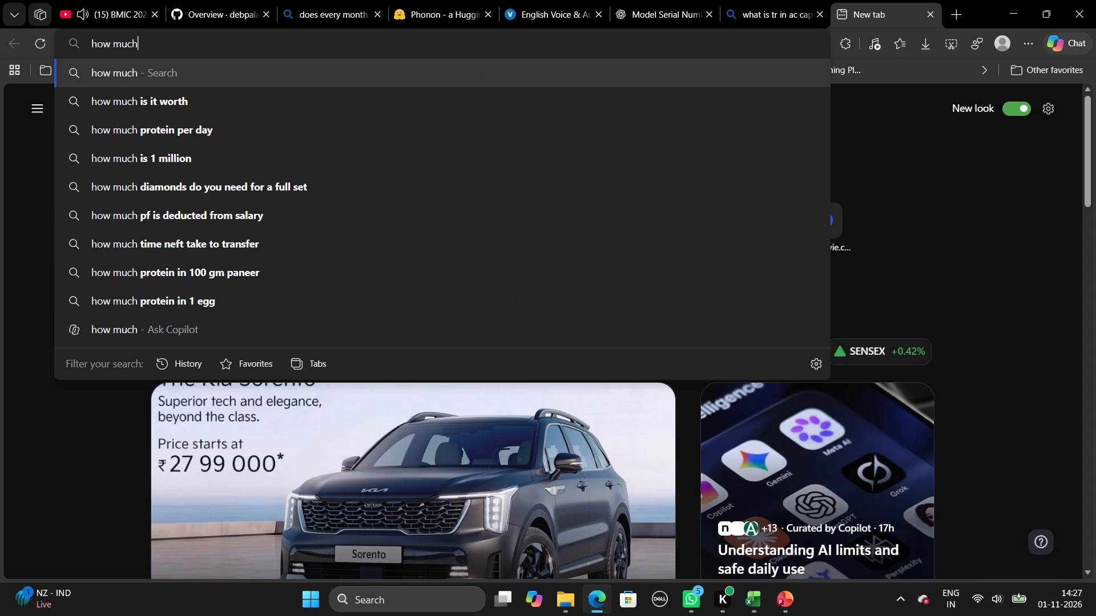
{"action": "key", "text": "space"}
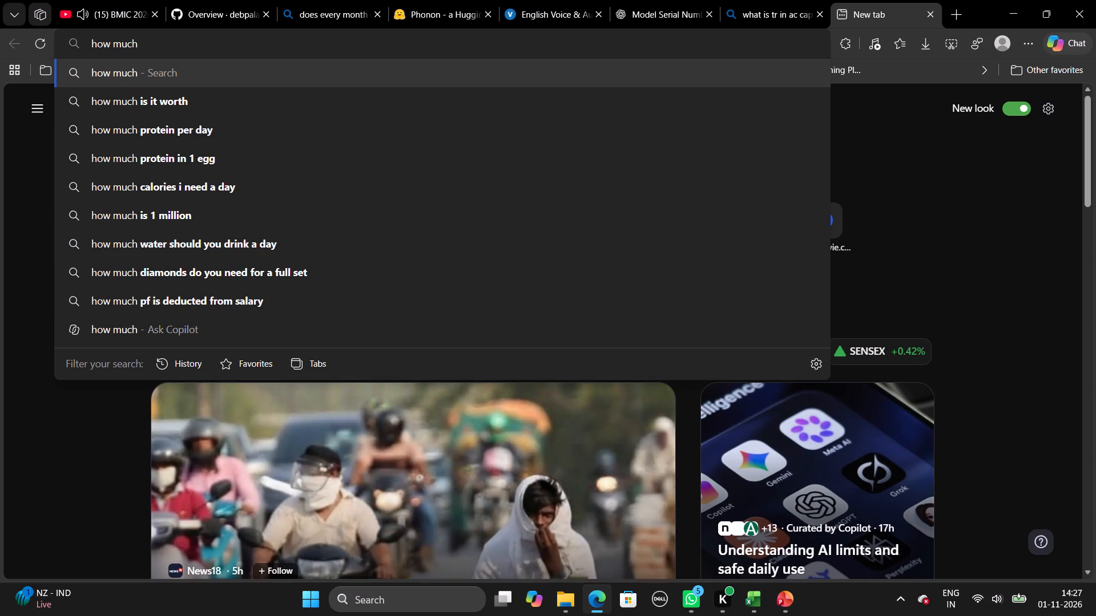
{"action": "type", "text": "capacity"}
{"action": "key", "text": "space"}
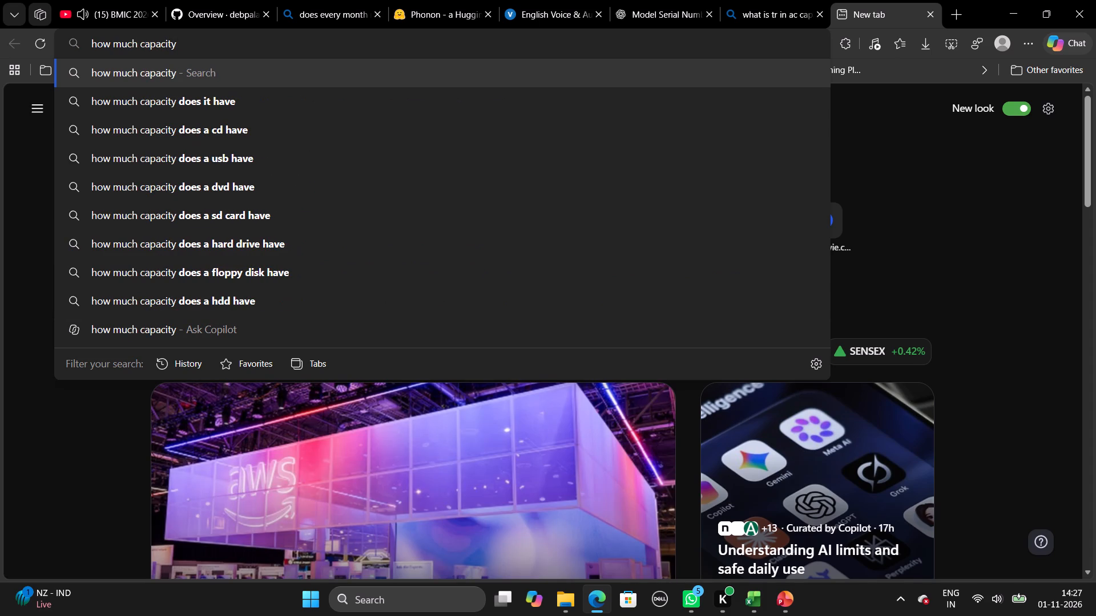
{"action": "type", "text": "do"}
{"action": "type", "text": "es"}
{"action": "key", "text": "space"}
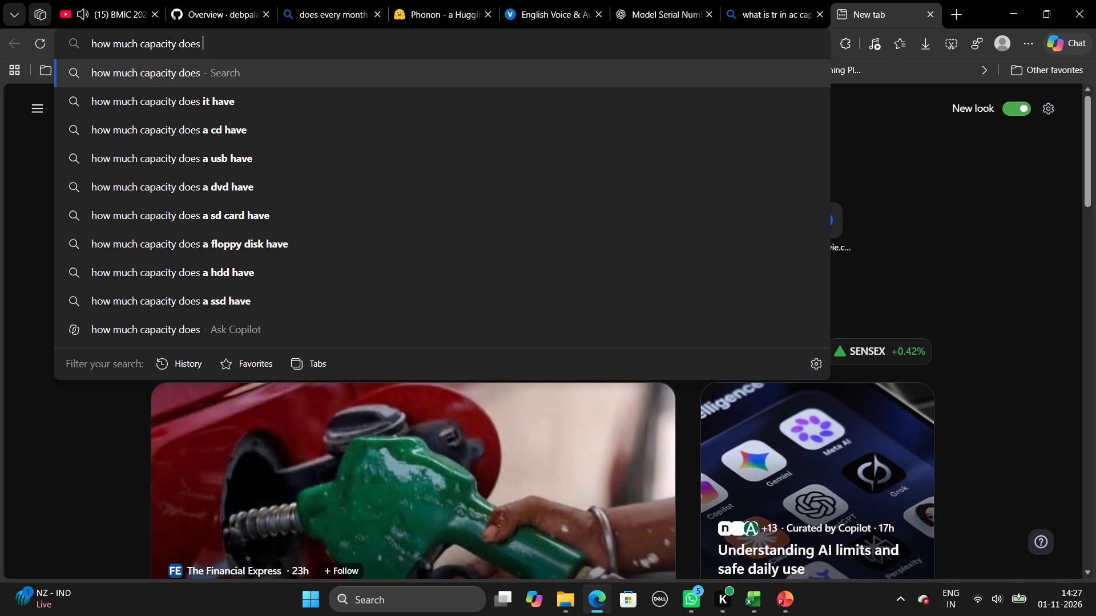
{"action": "key", "text": "i"}
{"action": "key", "text": "BackSpace"}
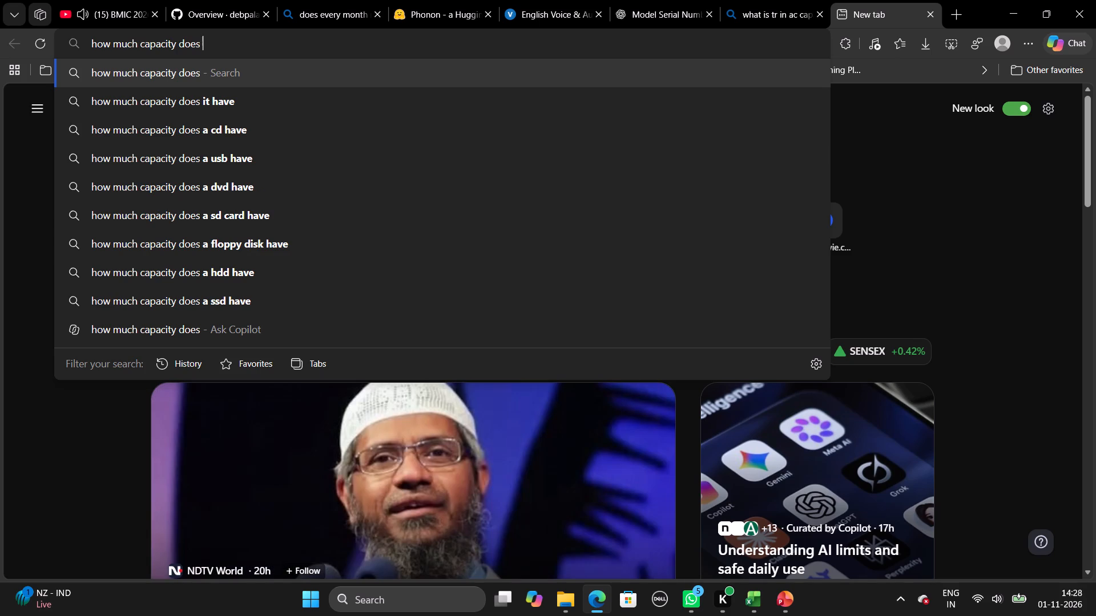
{"action": "key", "text": "z"}
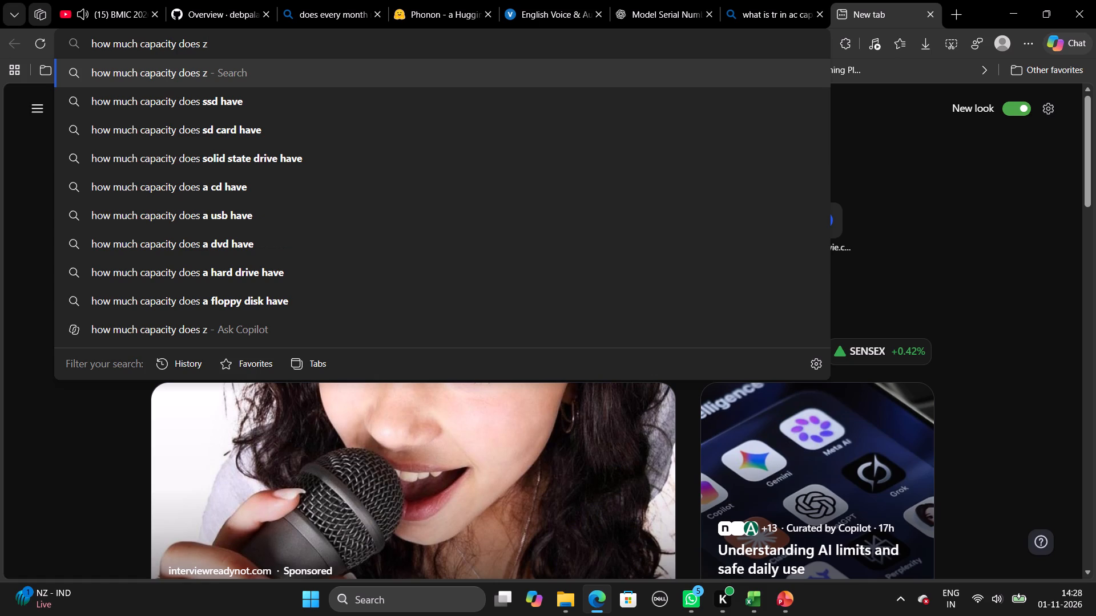
{"action": "key", "text": "BackSpace"}
{"action": "type", "text": "yu"}
{"action": "key", "text": "BackSpace"}
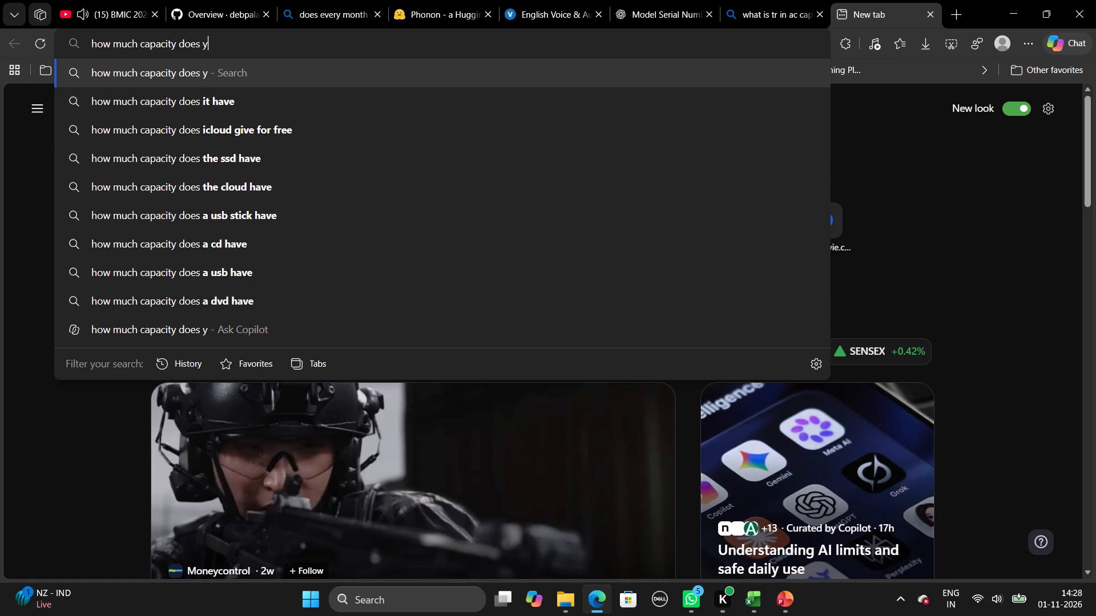
{"action": "key", "text": "BackSpace"}
{"action": "key", "text": "1"}
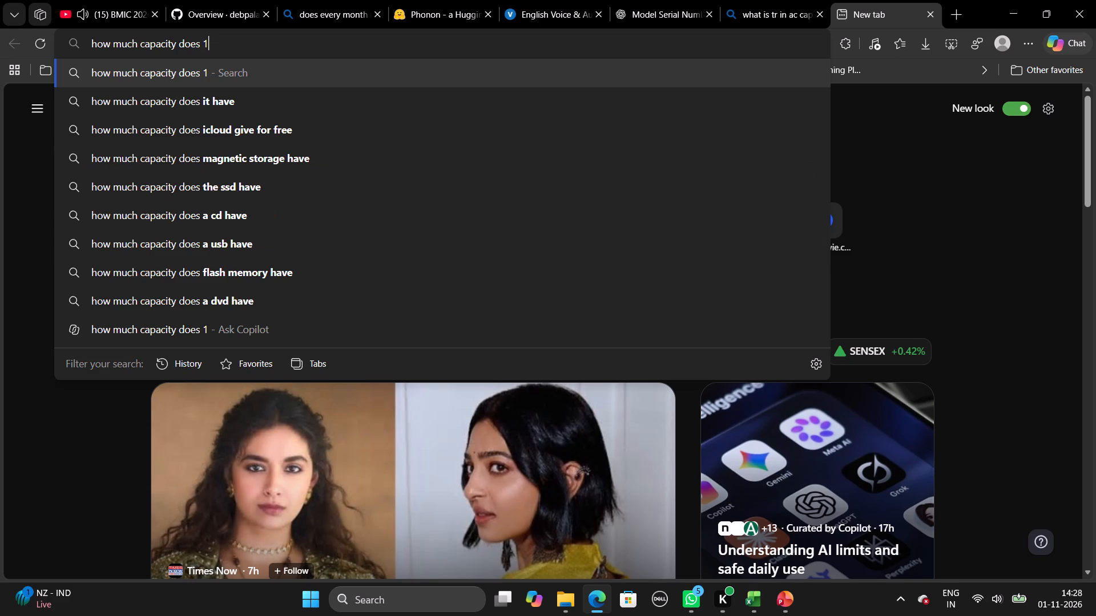
{"action": "key", "text": "BackSpace"}
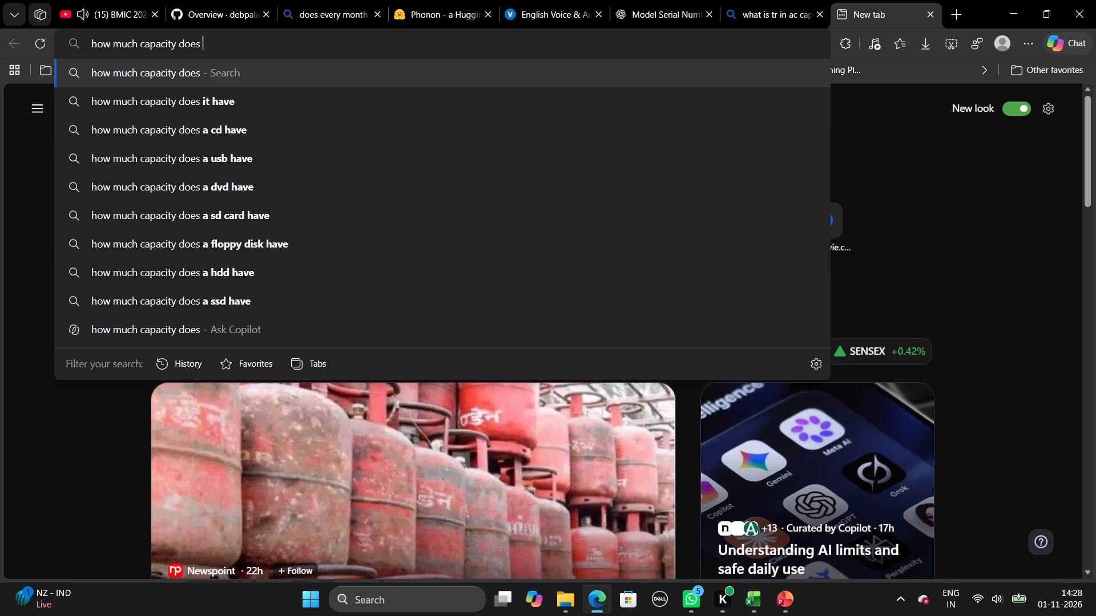
{"action": "type", "text": "this model"}
{"action": "key", "text": "space"}
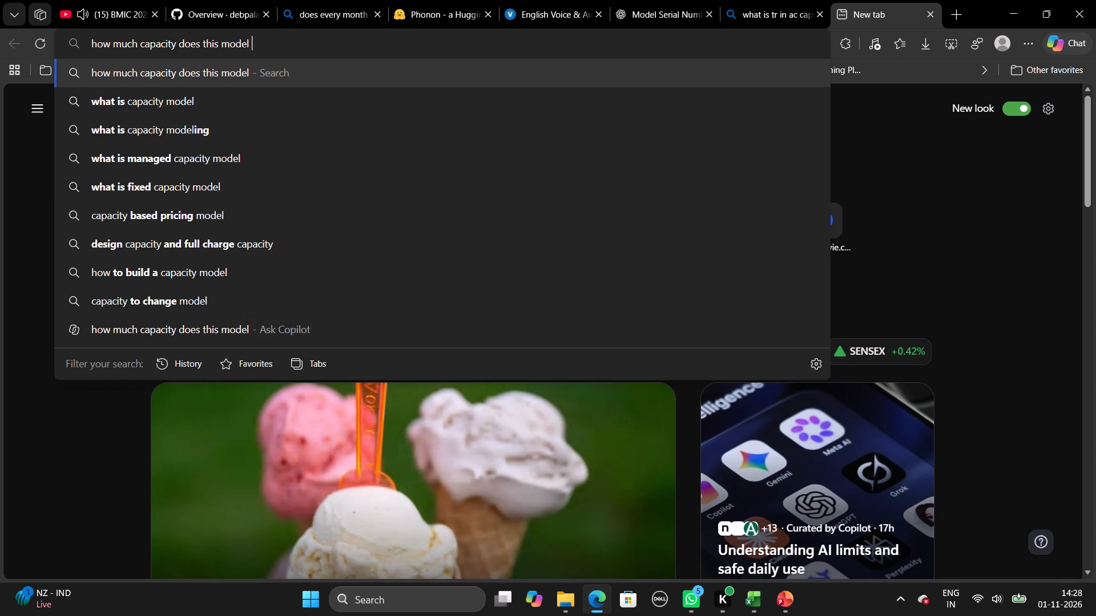
{"action": "key", "text": "o"}
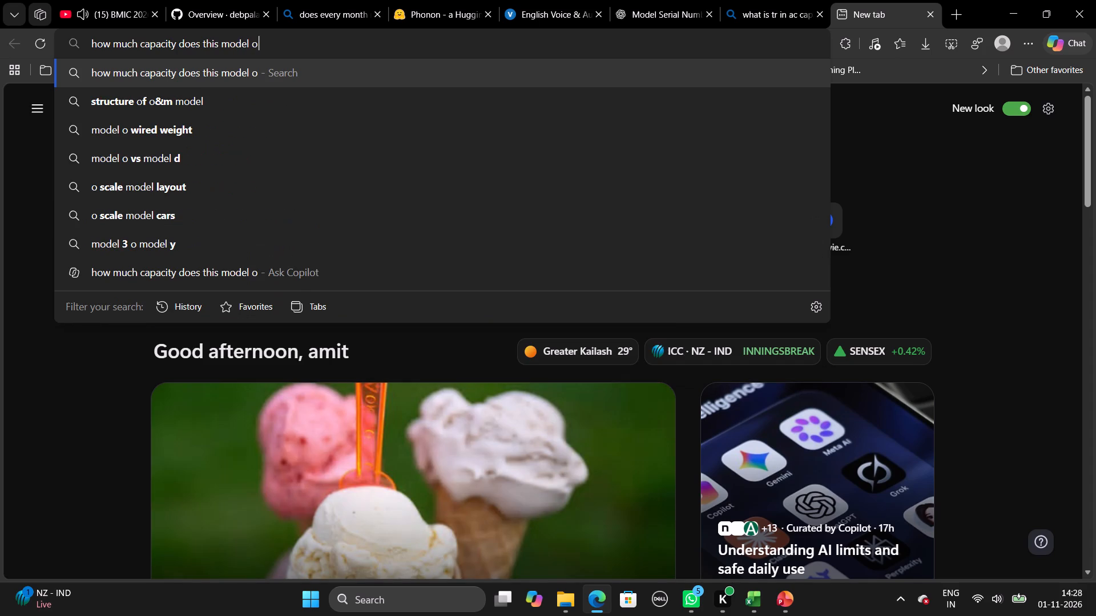
{"action": "type", "text": "f samsun"}
{"action": "type", "text": "g ac mav"}
{"action": "key", "text": "e"}
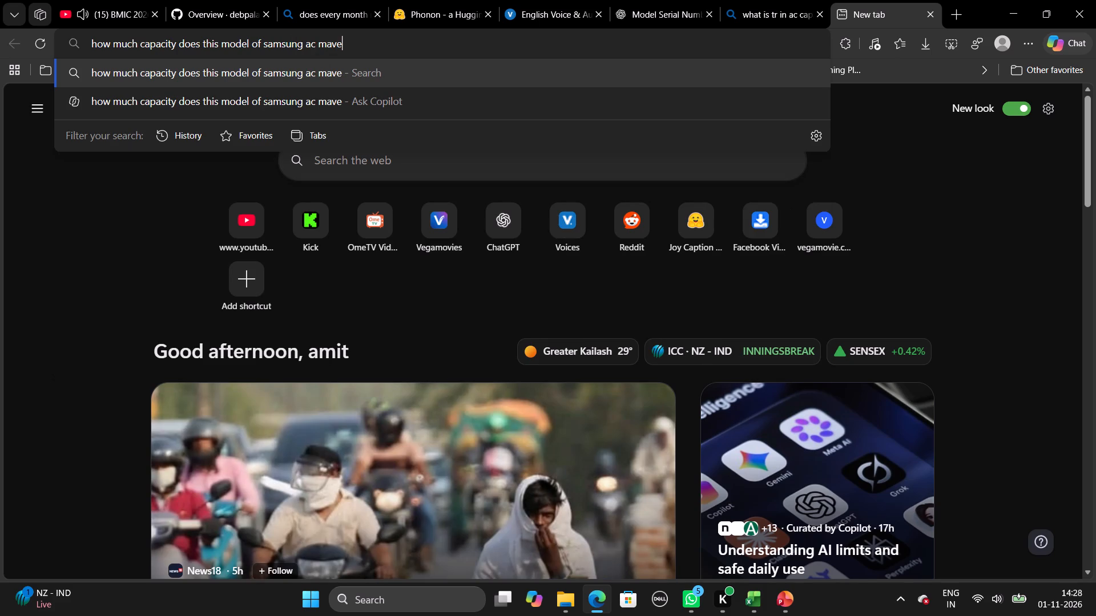
{"action": "key", "text": "BackSpace"}
{"action": "key", "text": "BackSpace"}
{"action": "key", "text": "BackSpace"}
{"action": "key", "text": "BackSpace"}
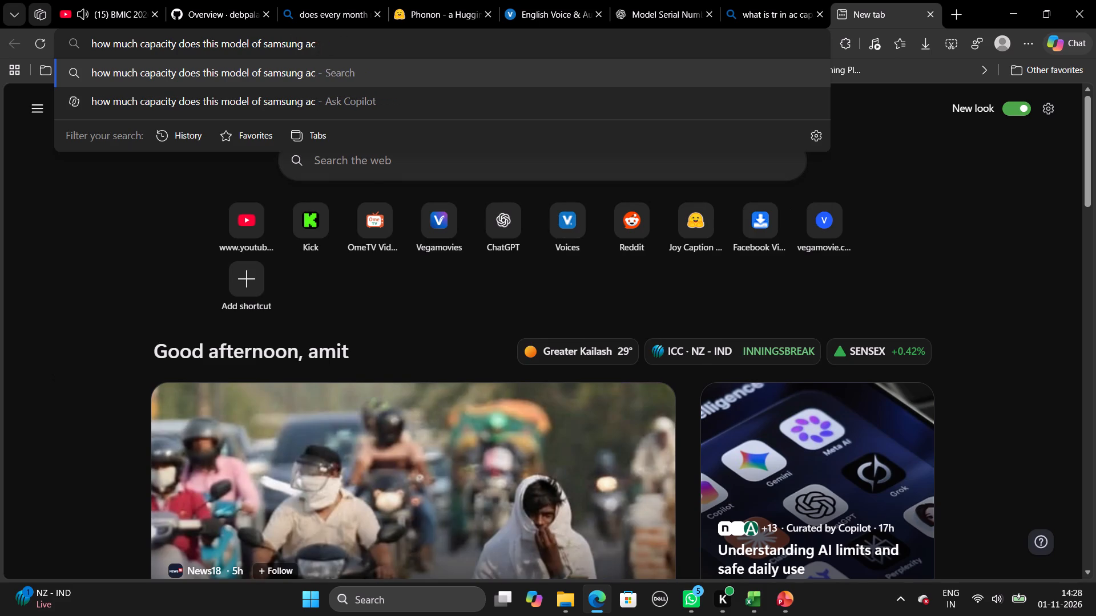
{"action": "key", "text": "h"}
{"action": "key", "text": "BackSpace"}
{"action": "key", "text": "BackSpace"}
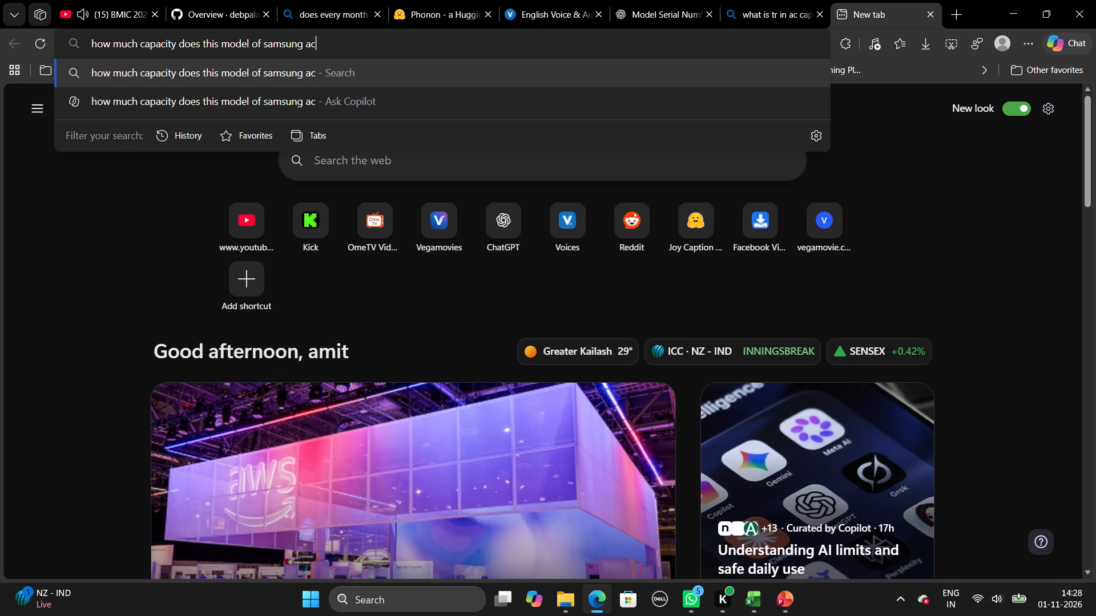
{"action": "key", "text": "BackSpace"}
{"action": "key", "text": "BackSpace"}
{"action": "type", "text": "hvac has"}
{"action": "key", "text": "space"}
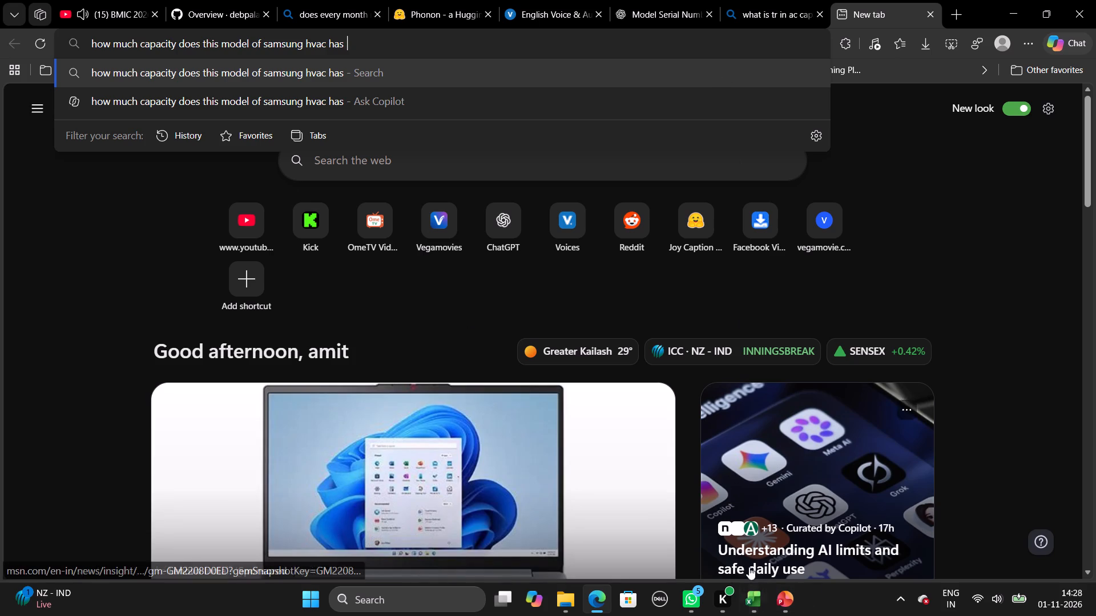
Switch to the VH-TARAMANI_CHENNAI_REPORT workbook in Excel and copy model number PC1BWFMAN/01 from the first 1st Floor IDU row.
{"action": "left_click", "coordinate": [753, 600]}
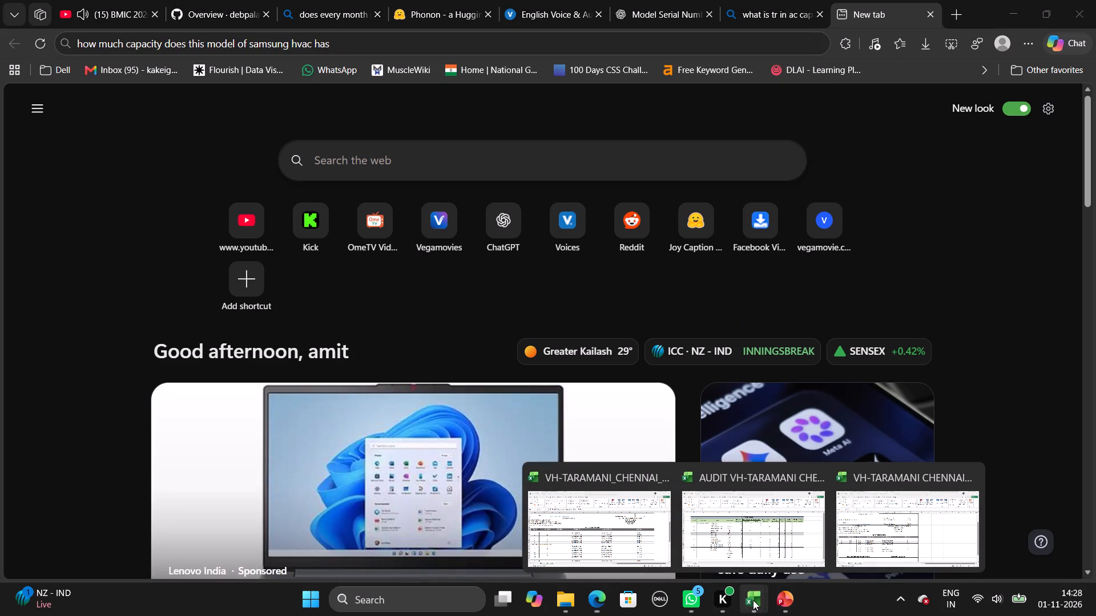
{"action": "left_click", "coordinate": [651, 539]}
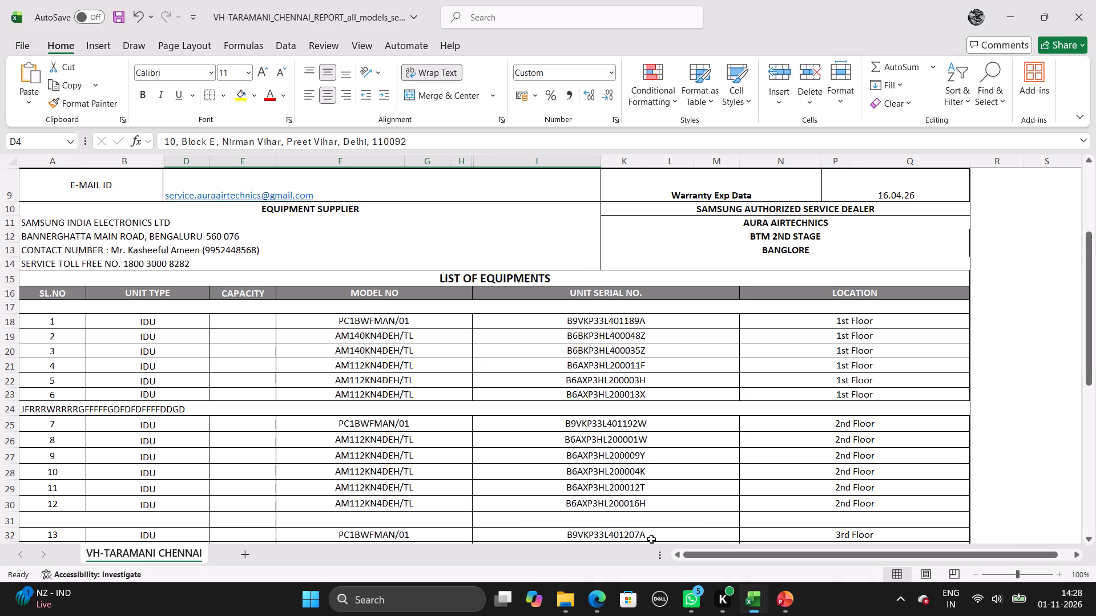
{"action": "triple_click", "coordinate": [360, 322]}
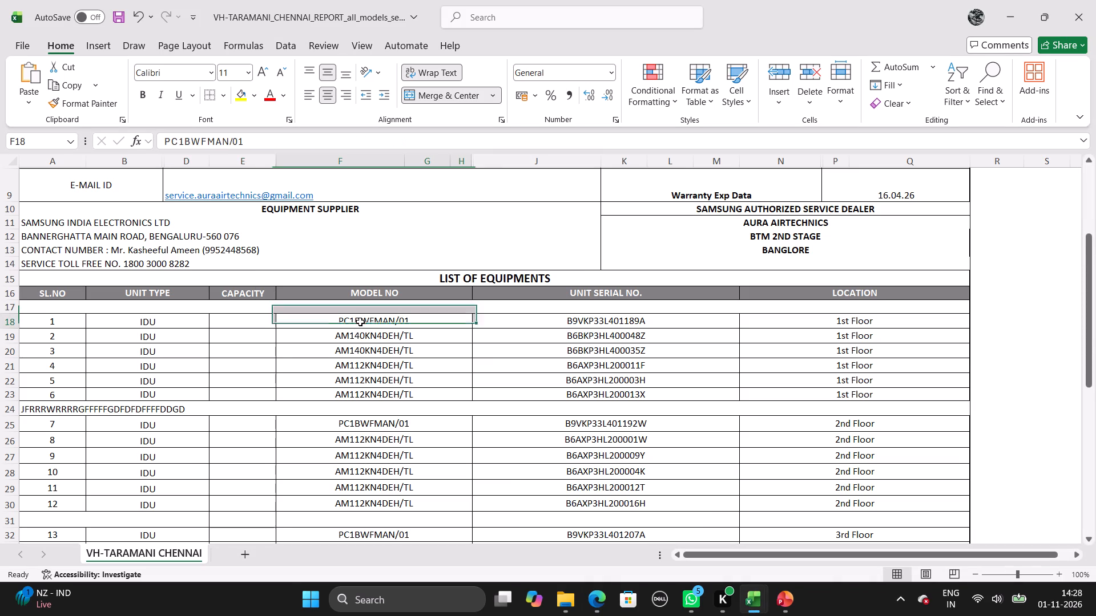
{"action": "triple_click", "coordinate": [360, 322]}
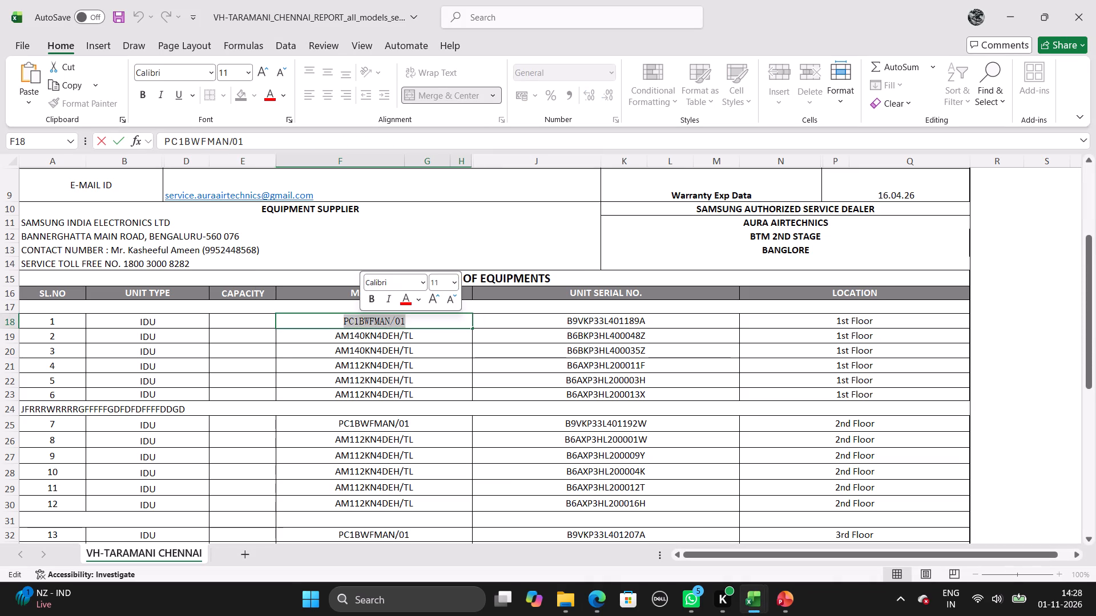
{"action": "key", "text": "ctrl+c"}
{"action": "left_click", "coordinate": [360, 322]}
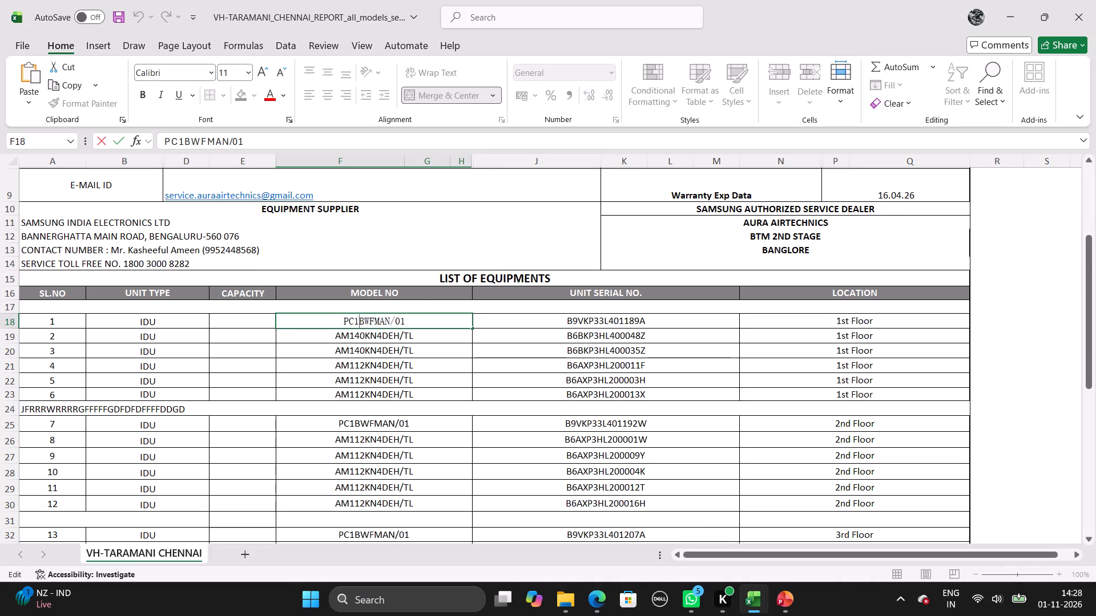
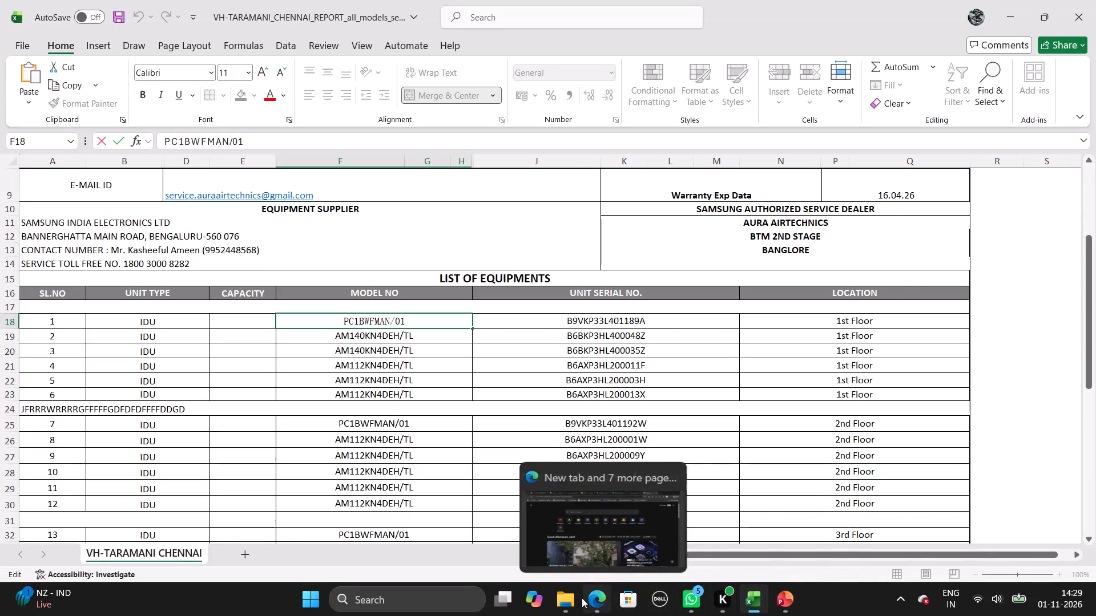
Switch back to Edge, append the copied model number PC1BWFMAN/01 to the pending Samsung HVAC capacity query, and run the search.
{"action": "left_click", "coordinate": [591, 598]}
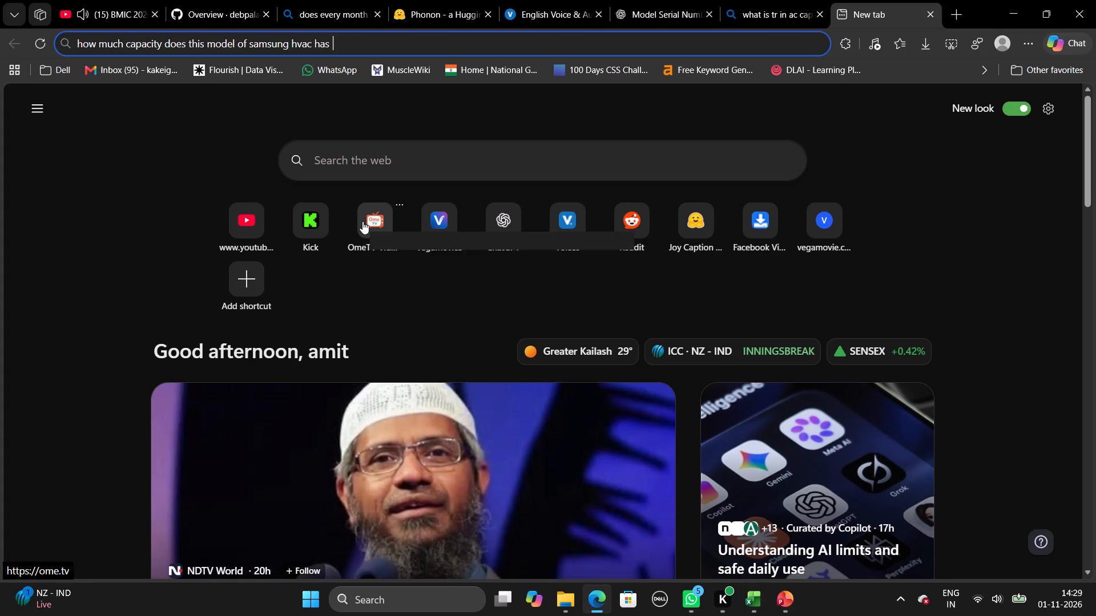
{"action": "key", "text": "ctrl+v"}
{"action": "key", "text": "Return"}
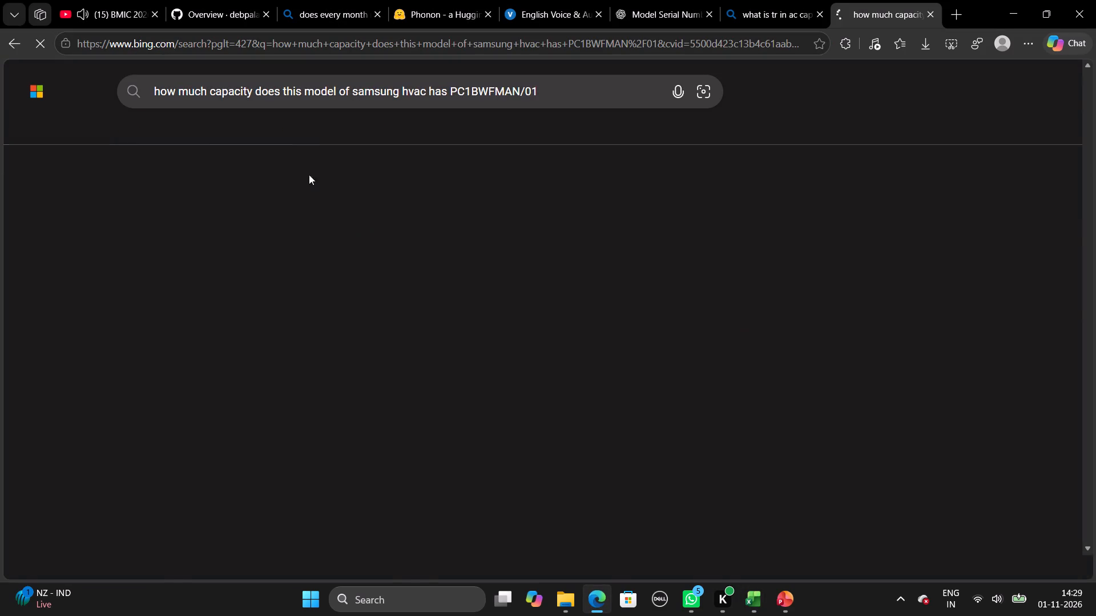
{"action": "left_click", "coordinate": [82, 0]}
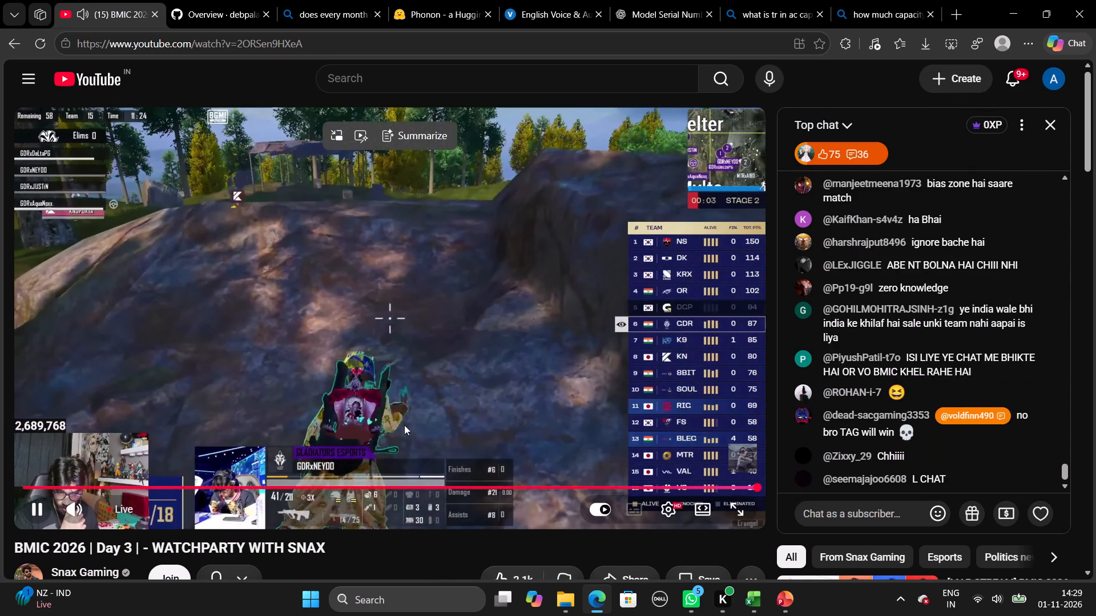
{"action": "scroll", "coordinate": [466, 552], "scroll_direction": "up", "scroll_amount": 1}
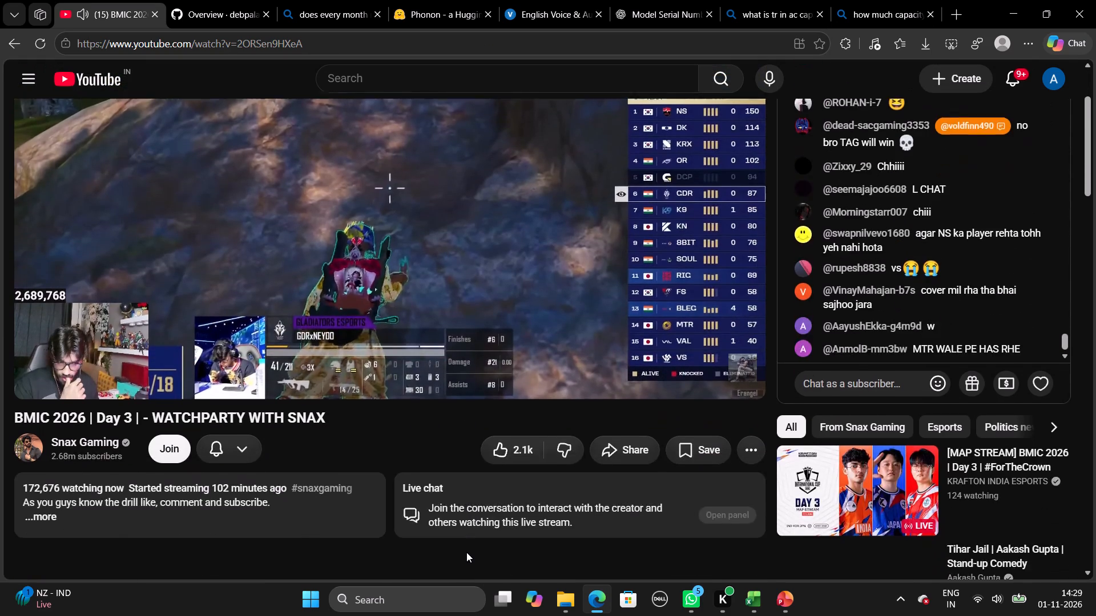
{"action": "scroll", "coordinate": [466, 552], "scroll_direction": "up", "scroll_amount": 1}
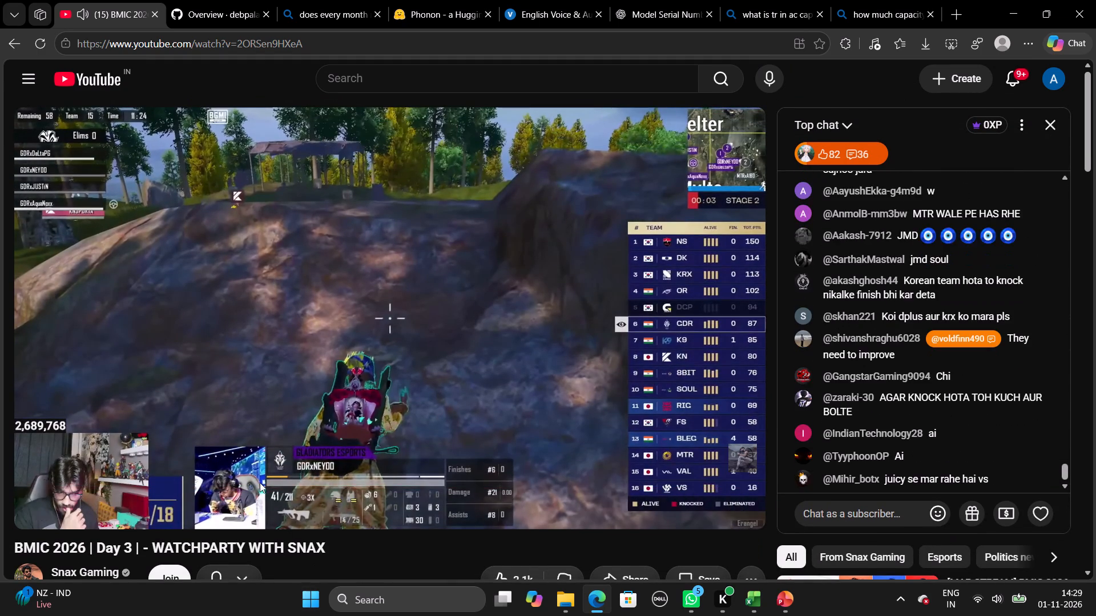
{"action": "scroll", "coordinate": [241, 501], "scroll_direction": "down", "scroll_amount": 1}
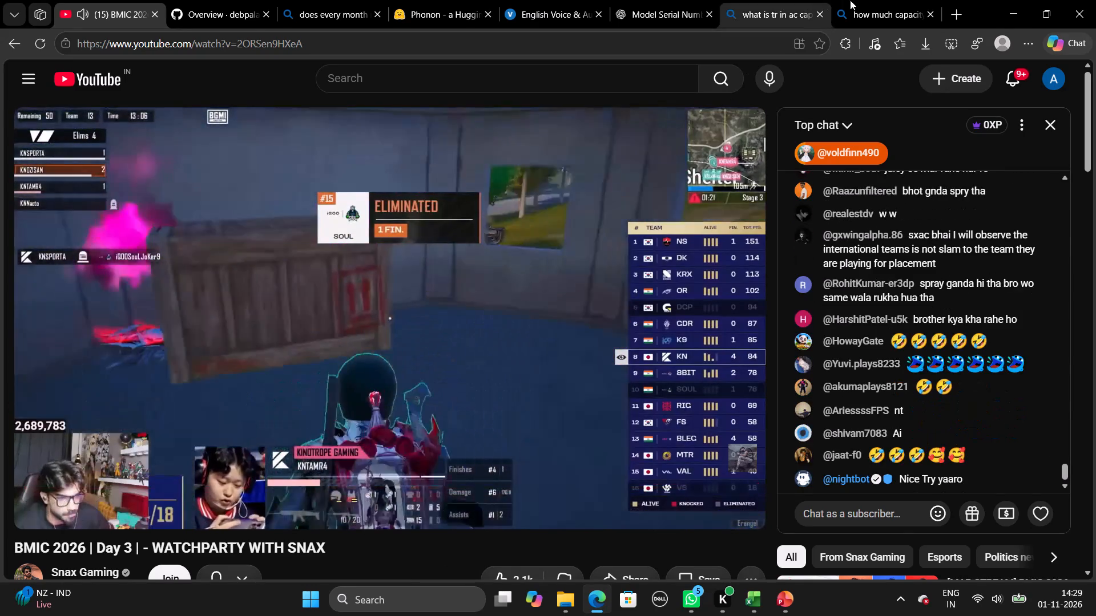
Open the Manua.ls user manual for the Samsung PC1BWFMAN from the search results and examine its specifications and pages for the capacity.
{"action": "left_click", "coordinate": [857, 0]}
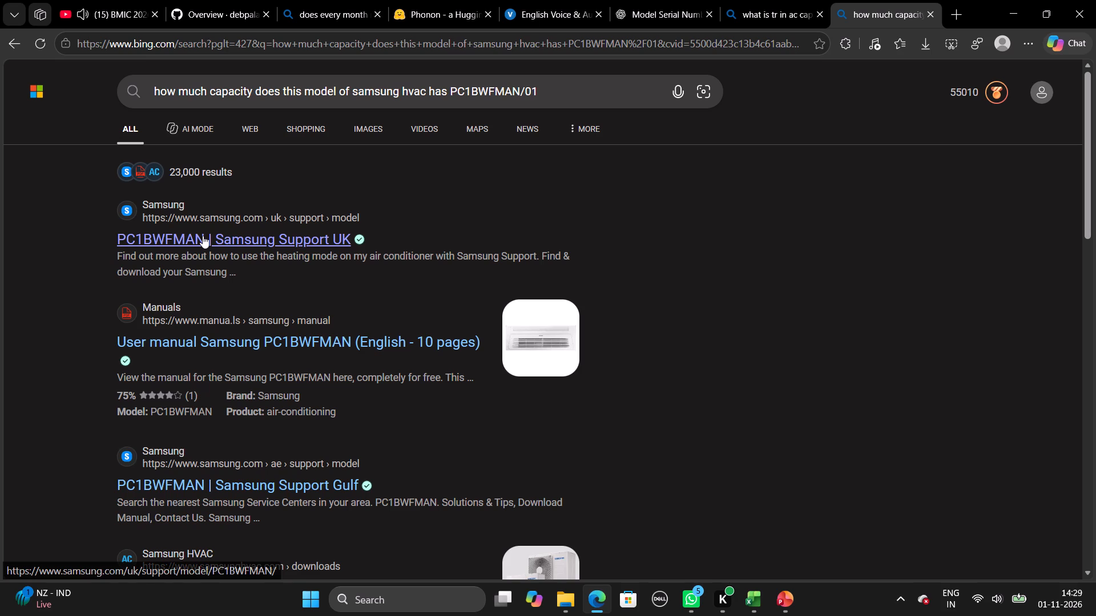
{"action": "left_click", "coordinate": [207, 338]}
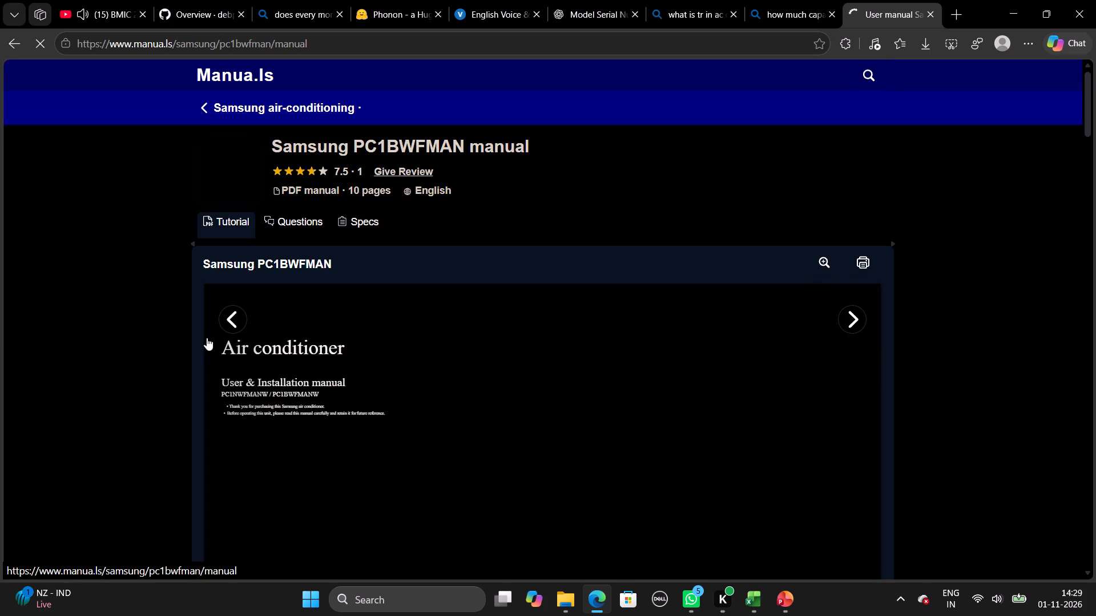
{"action": "scroll", "coordinate": [207, 338], "scroll_direction": "down", "scroll_amount": 1}
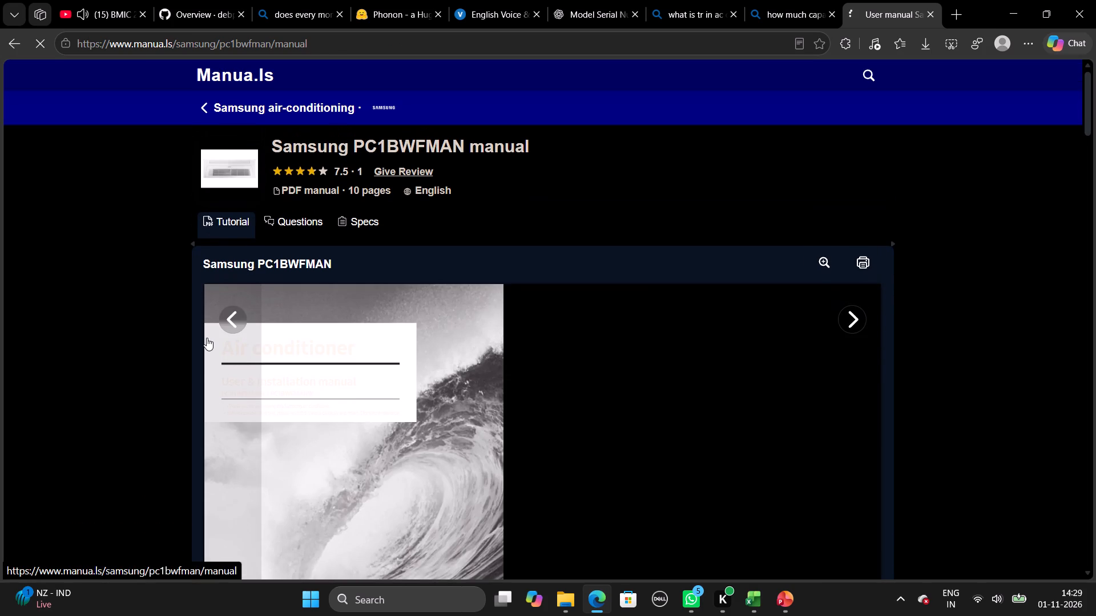
{"action": "scroll", "coordinate": [207, 338], "scroll_direction": "down", "scroll_amount": 6}
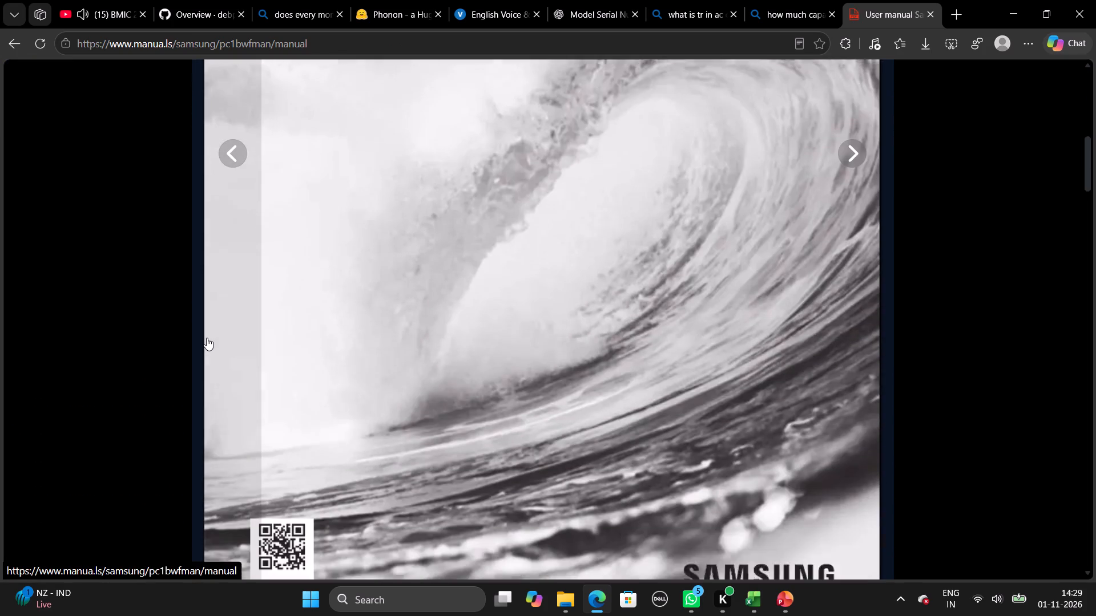
{"action": "scroll", "coordinate": [207, 338], "scroll_direction": "down", "scroll_amount": 8}
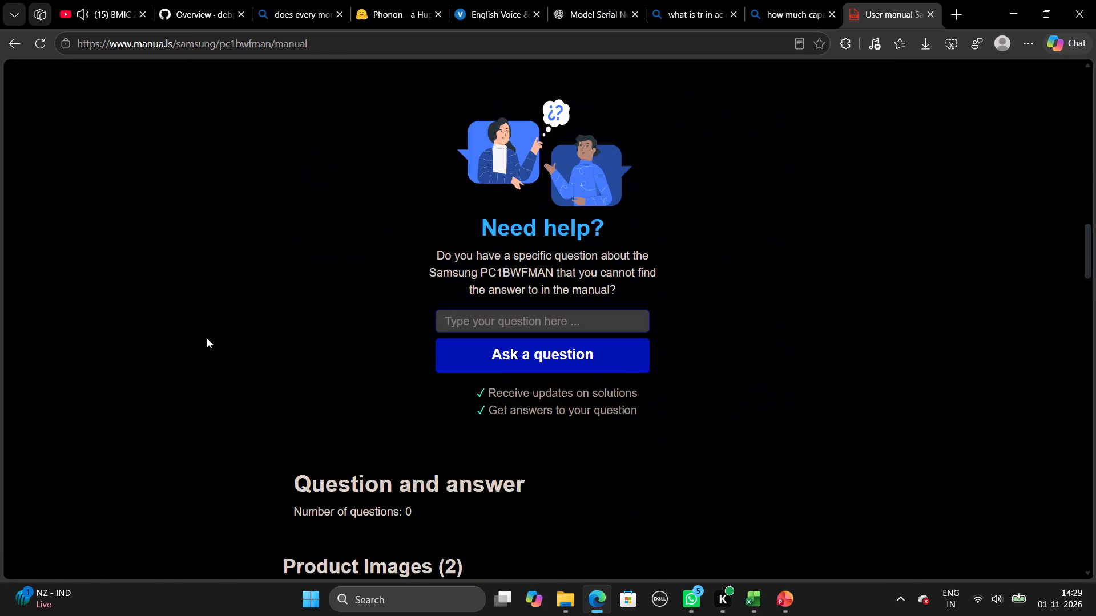
{"action": "scroll", "coordinate": [207, 338], "scroll_direction": "down", "scroll_amount": 5}
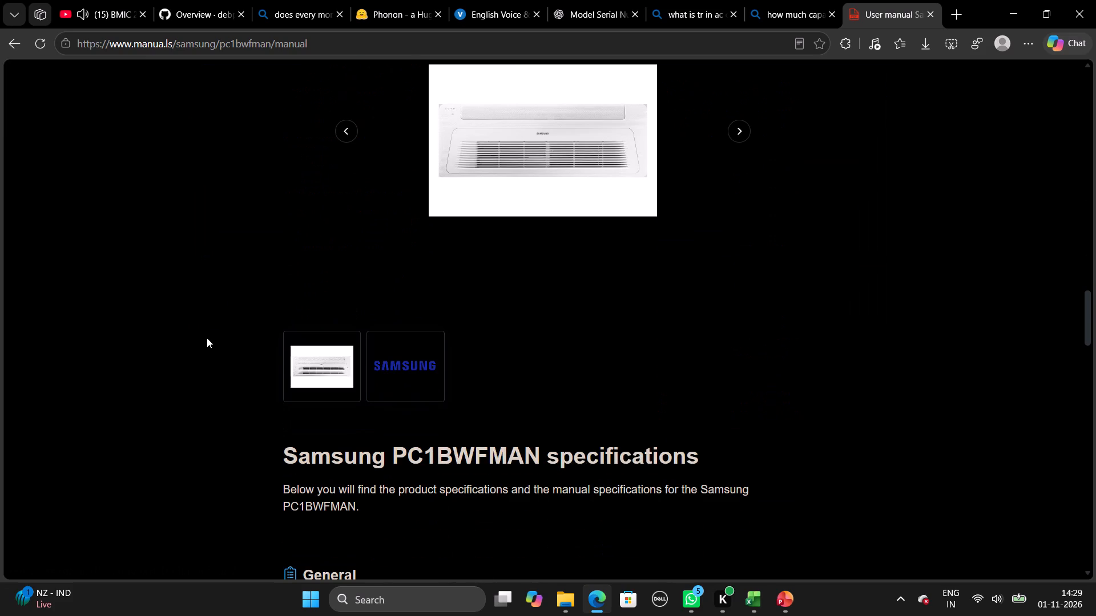
{"action": "scroll", "coordinate": [207, 338], "scroll_direction": "down", "scroll_amount": 4}
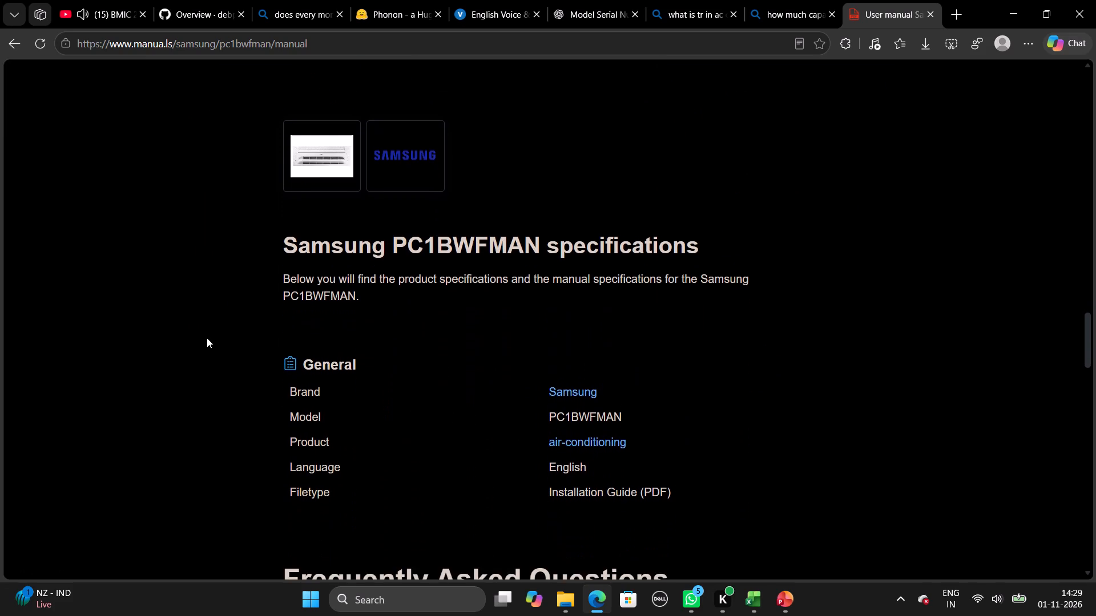
{"action": "scroll", "coordinate": [207, 338], "scroll_direction": "down", "scroll_amount": 4}
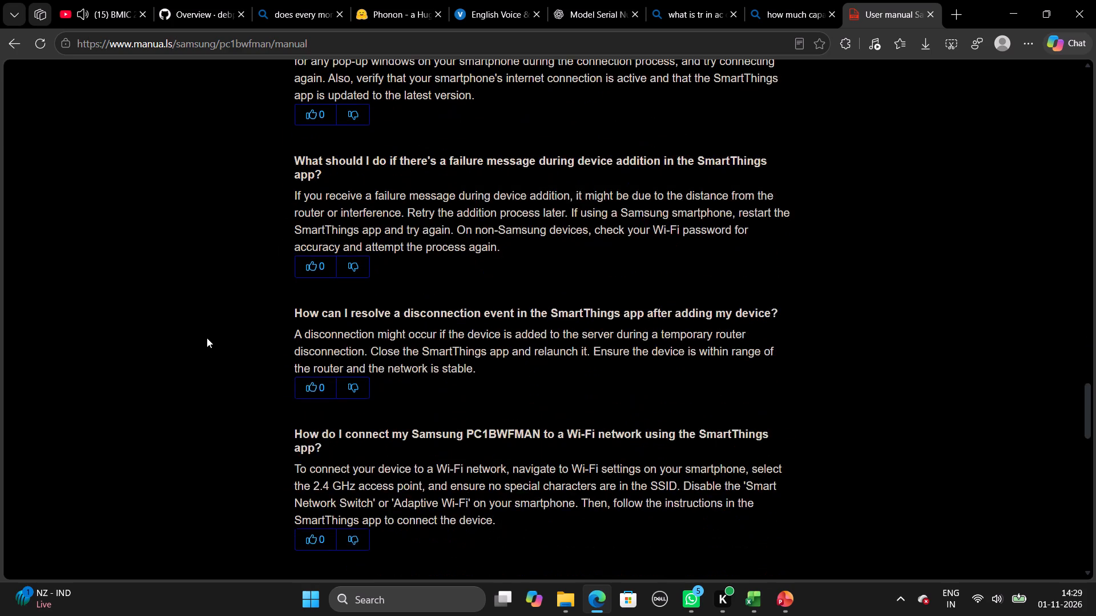
{"action": "scroll", "coordinate": [207, 338], "scroll_direction": "down", "scroll_amount": 5}
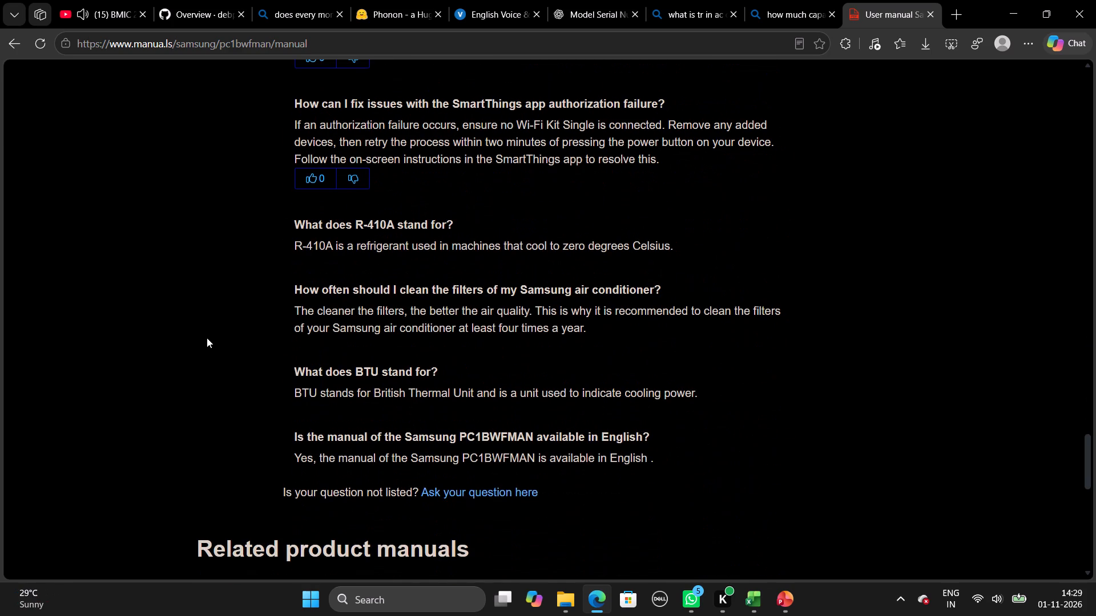
{"action": "scroll", "coordinate": [207, 338], "scroll_direction": "down", "scroll_amount": 4}
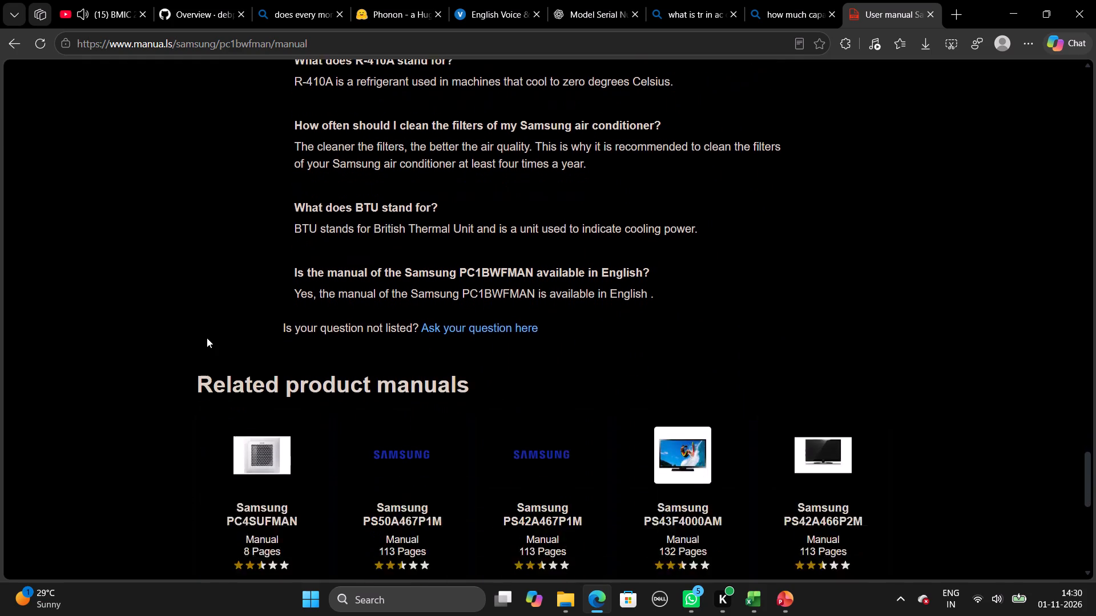
{"action": "scroll", "coordinate": [207, 338], "scroll_direction": "down", "scroll_amount": 9}
{"action": "scroll", "coordinate": [207, 338], "scroll_direction": "up", "scroll_amount": 12}
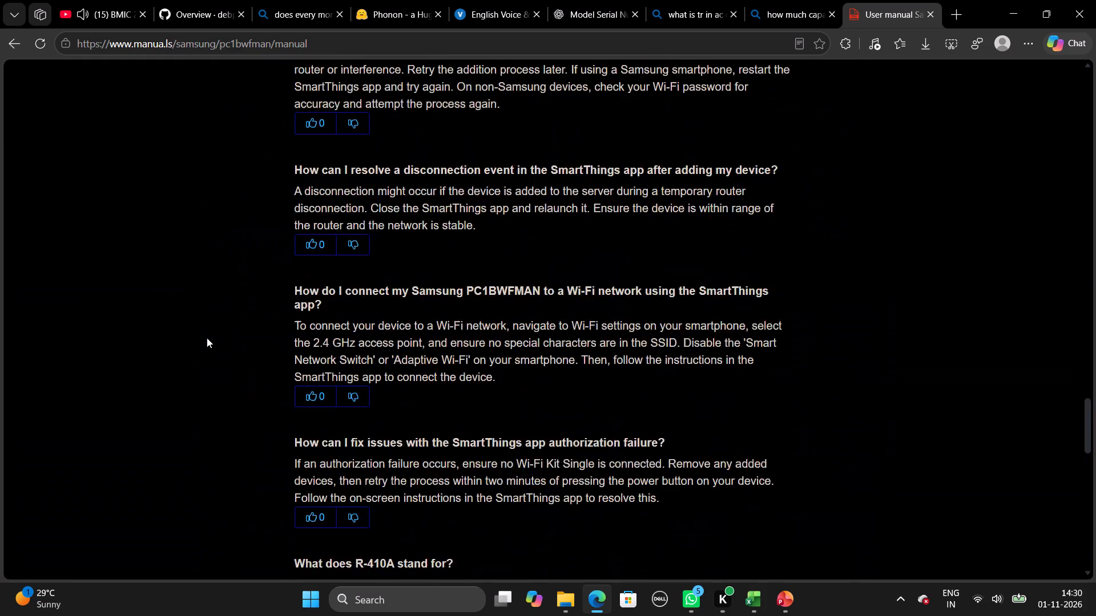
{"action": "scroll", "coordinate": [207, 338], "scroll_direction": "up", "scroll_amount": 9}
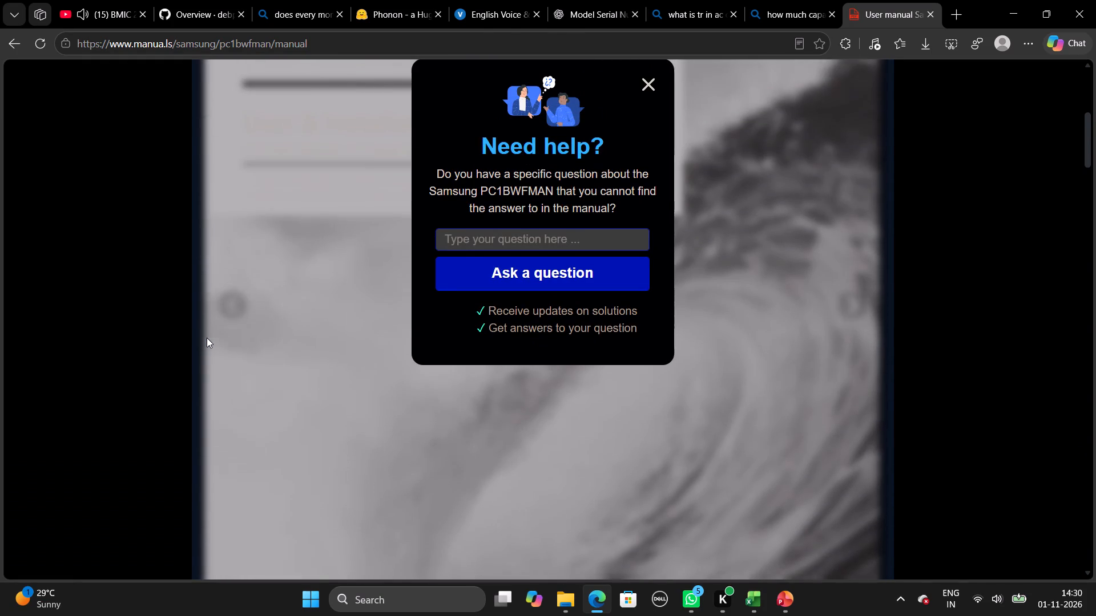
{"action": "left_click", "coordinate": [651, 79]}
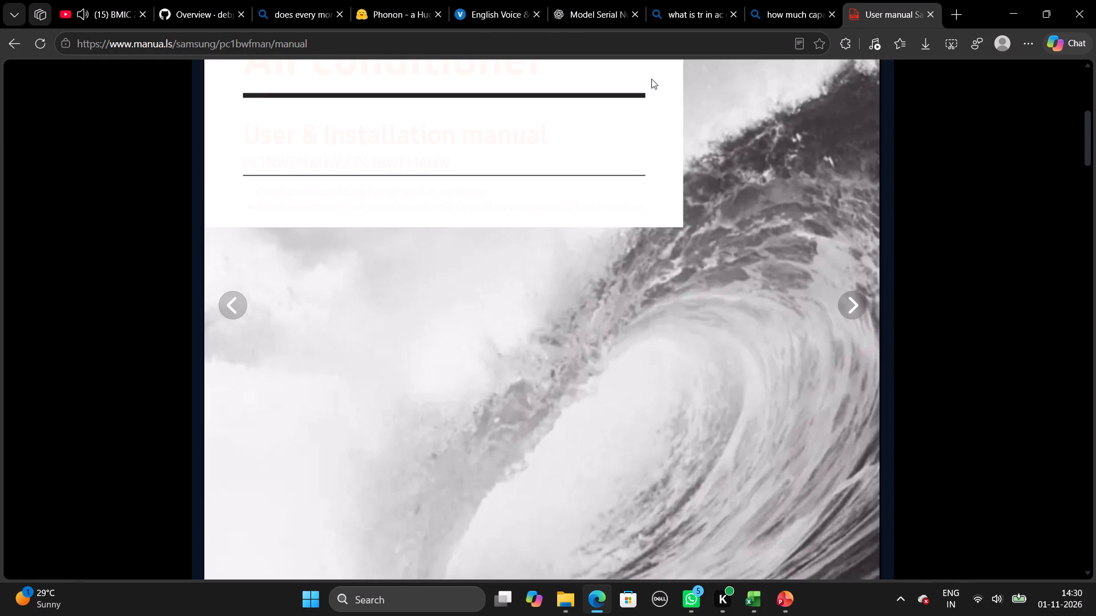
{"action": "scroll", "coordinate": [611, 398], "scroll_direction": "up", "scroll_amount": 3}
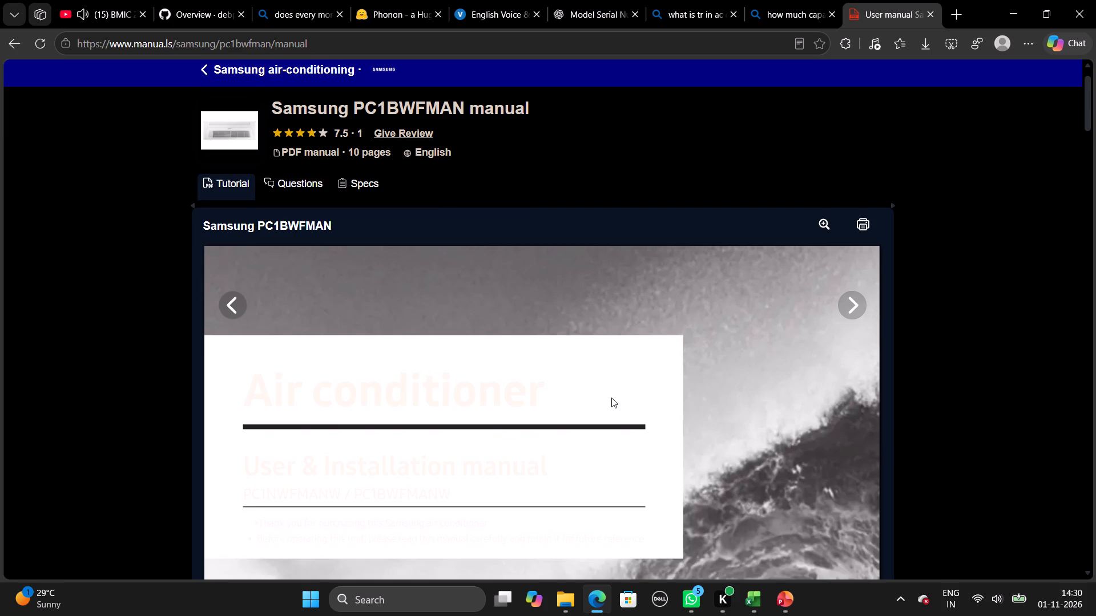
{"action": "scroll", "coordinate": [611, 398], "scroll_direction": "up", "scroll_amount": 1}
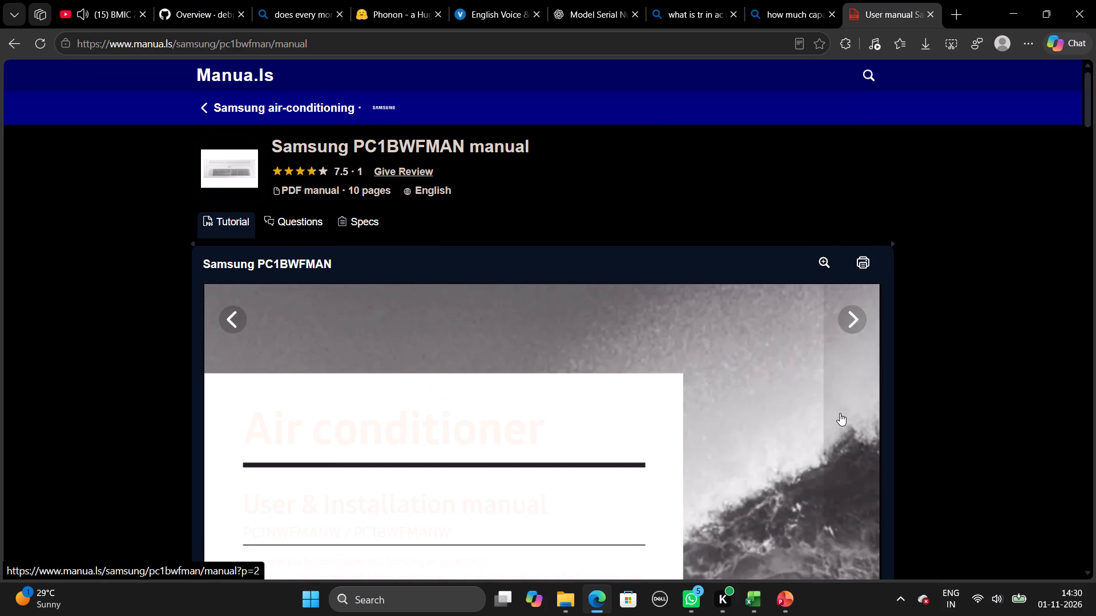
{"action": "scroll", "coordinate": [840, 413], "scroll_direction": "down", "scroll_amount": 4}
{"action": "left_click", "coordinate": [853, 299]}
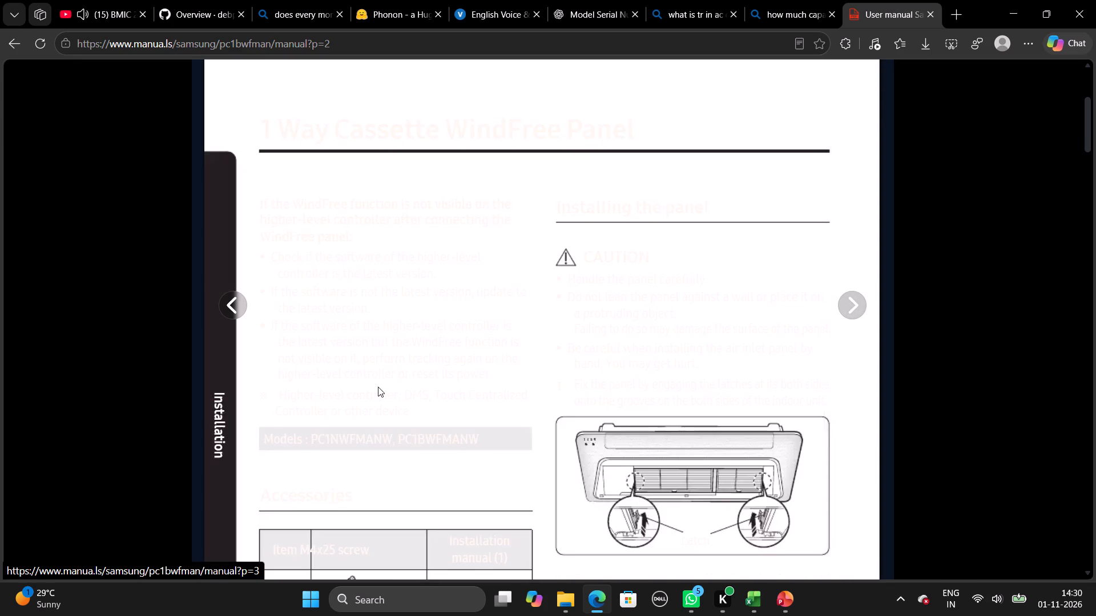
Page through the Samsung PC1BWFMAN manual up to page 7 and the sections below it, looking for the unit's capacity.
{"action": "scroll", "coordinate": [378, 387], "scroll_direction": "up", "scroll_amount": 5}
{"action": "scroll", "coordinate": [378, 387], "scroll_direction": "down", "scroll_amount": 4}
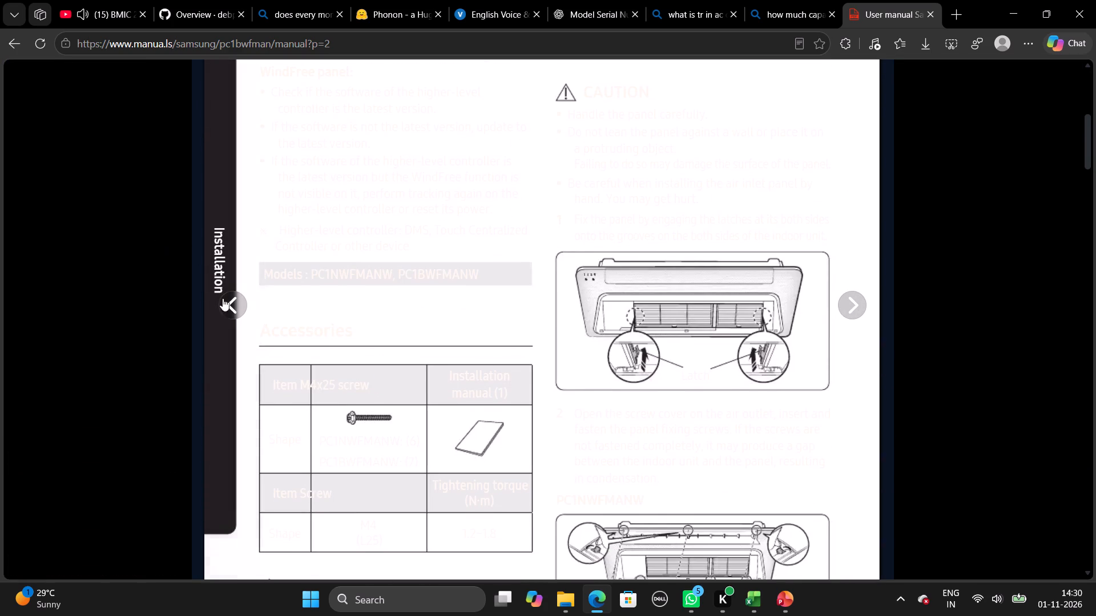
{"action": "left_click", "coordinate": [233, 303]}
{"action": "scroll", "coordinate": [482, 315], "scroll_direction": "up", "scroll_amount": 3}
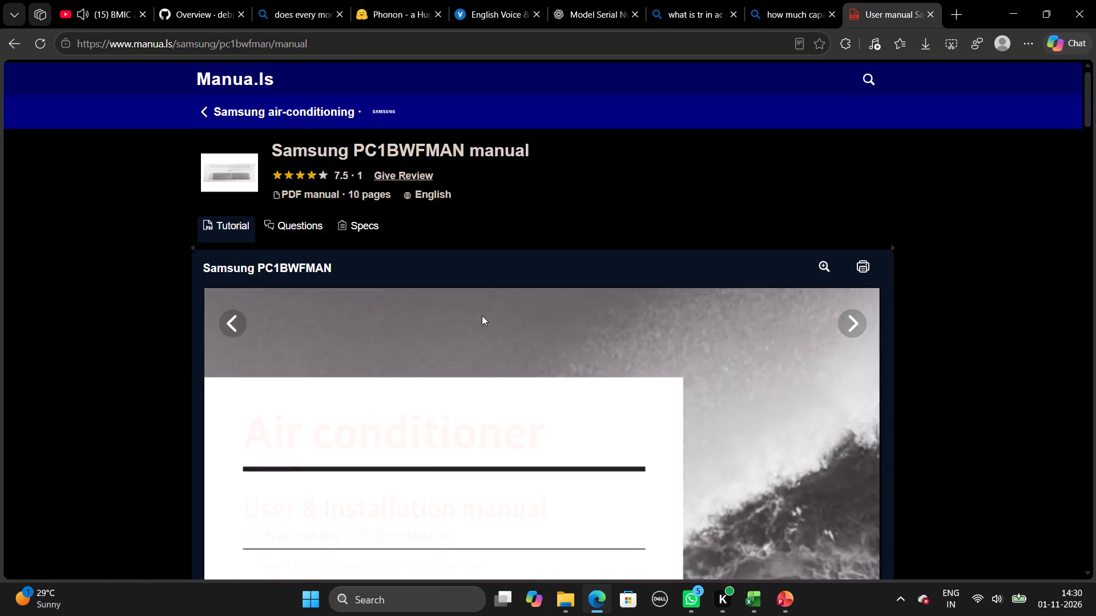
{"action": "scroll", "coordinate": [482, 315], "scroll_direction": "up", "scroll_amount": 1}
{"action": "scroll", "coordinate": [482, 315], "scroll_direction": "down", "scroll_amount": 4}
{"action": "left_click", "coordinate": [850, 300]}
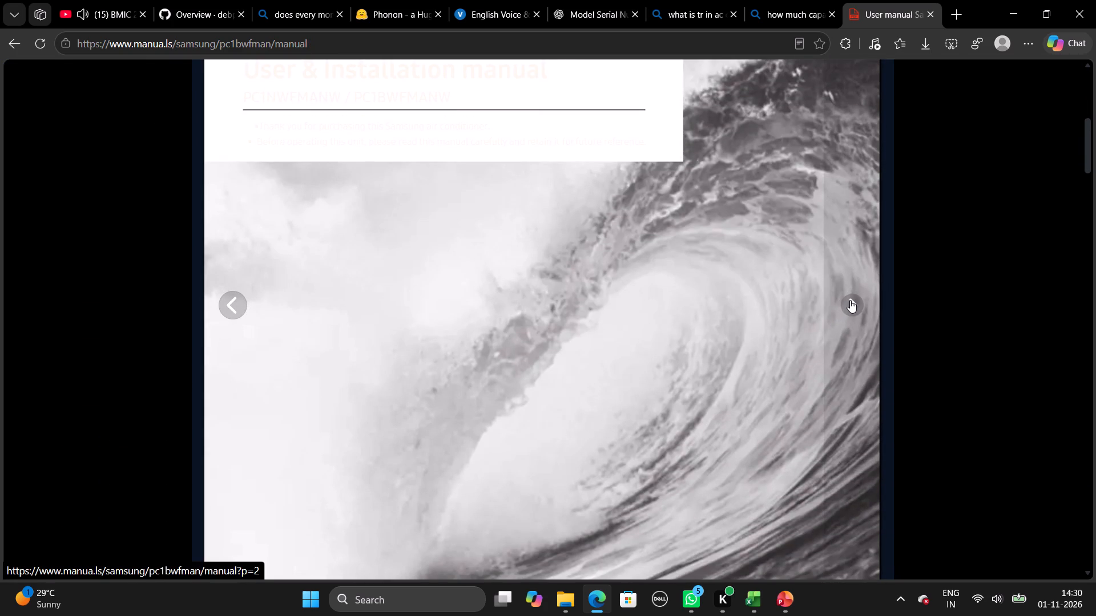
{"action": "left_click", "coordinate": [850, 300]}
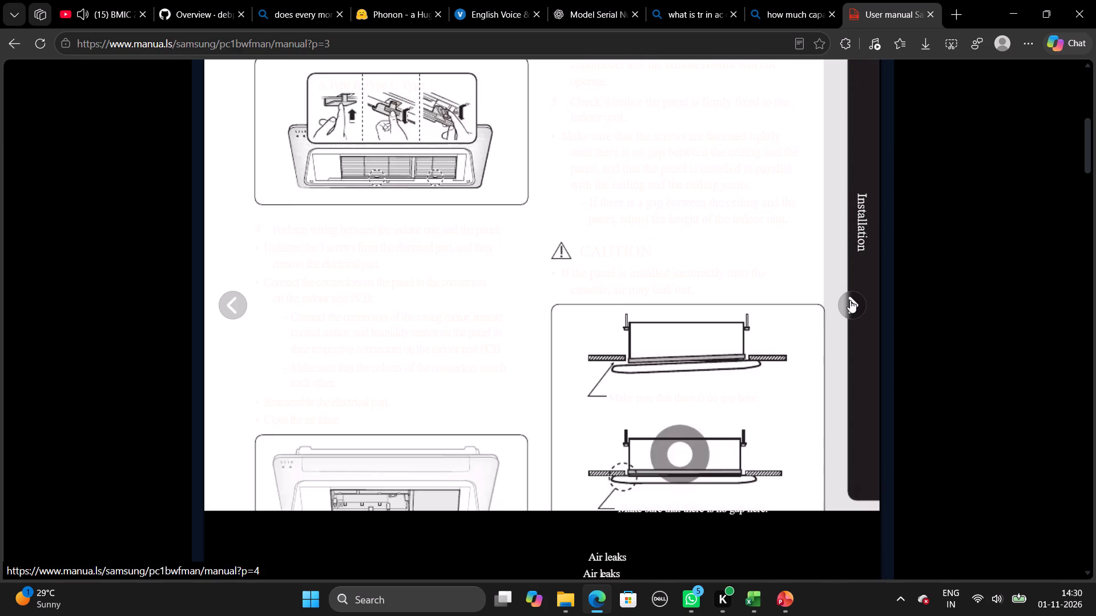
{"action": "left_click", "coordinate": [850, 300]}
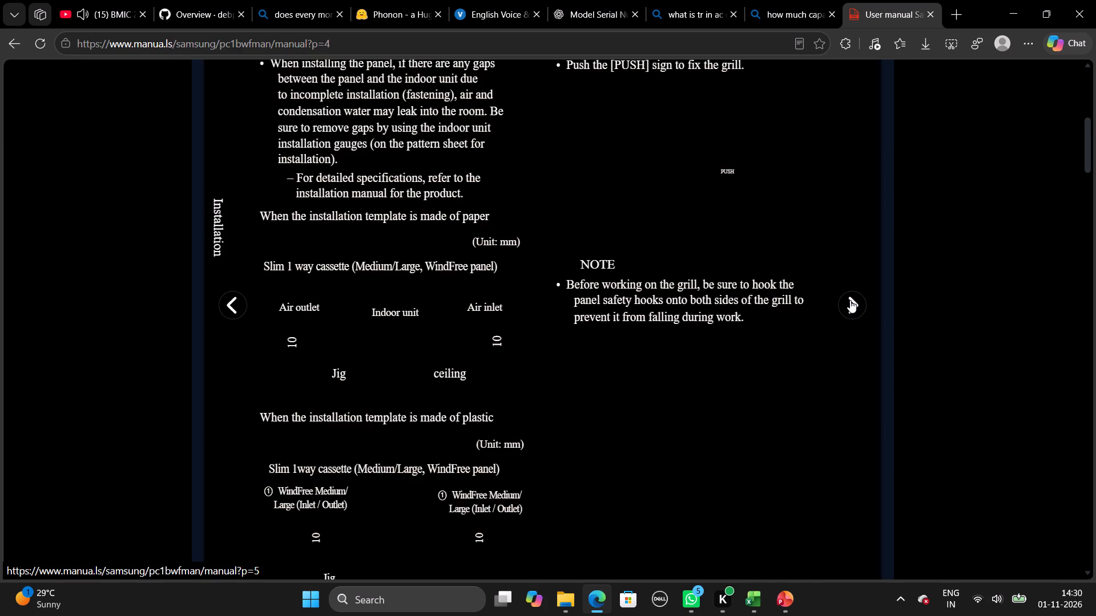
{"action": "left_click", "coordinate": [850, 300]}
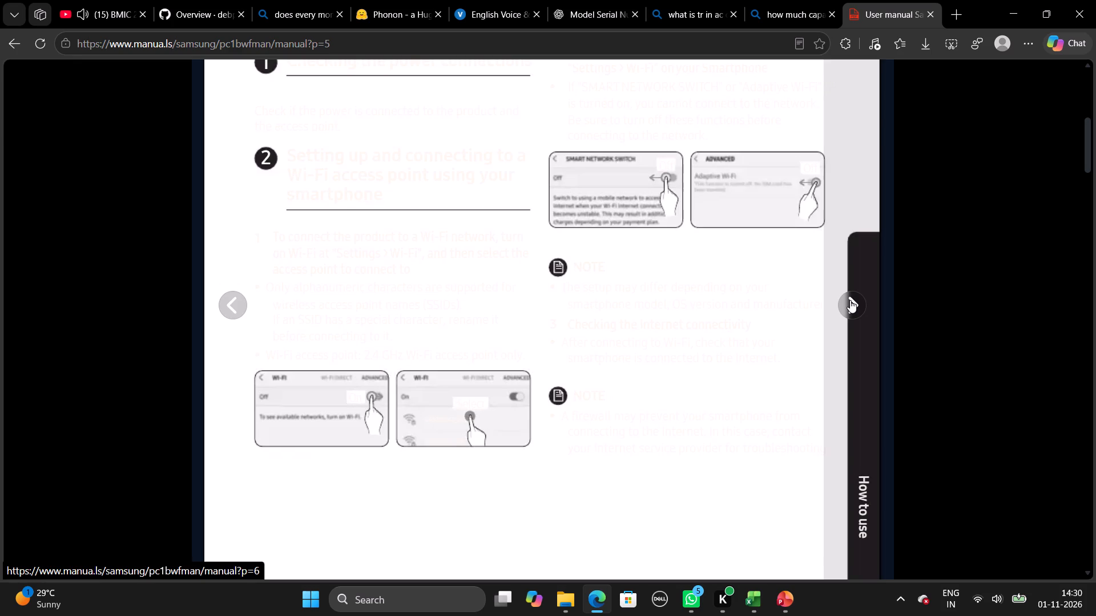
{"action": "left_click", "coordinate": [850, 300]}
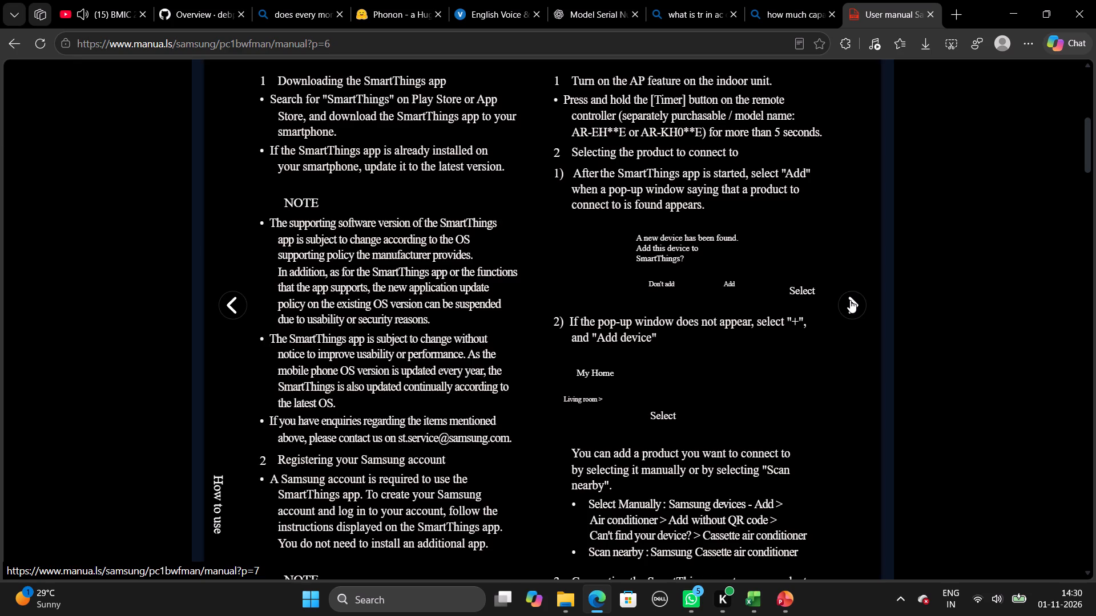
{"action": "left_click", "coordinate": [850, 300]}
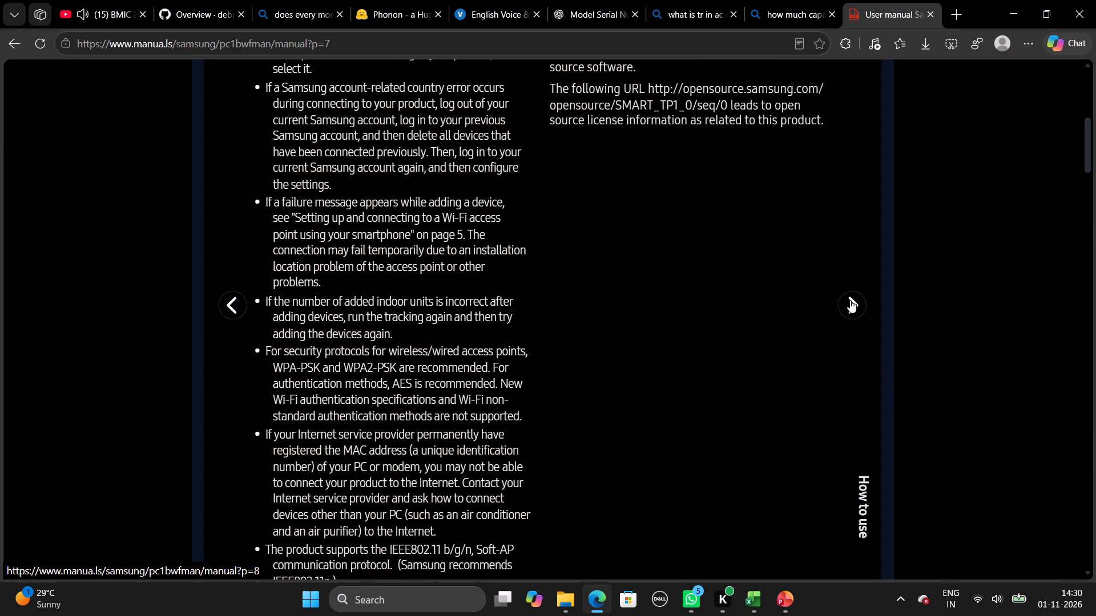
{"action": "scroll", "coordinate": [850, 300], "scroll_direction": "down", "scroll_amount": 7}
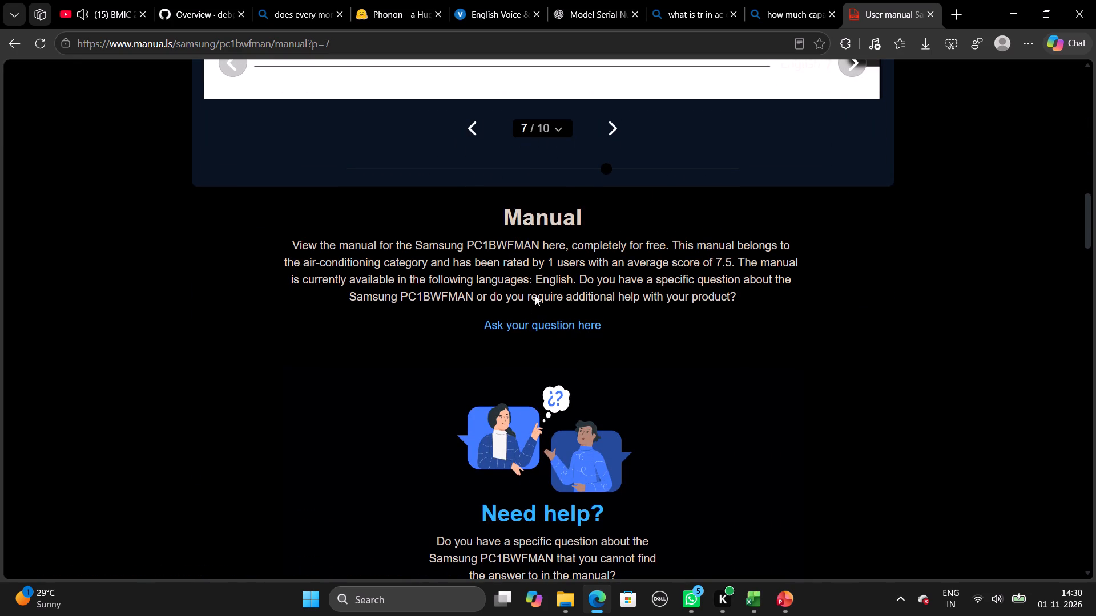
{"action": "scroll", "coordinate": [648, 290], "scroll_direction": "down", "scroll_amount": 3}
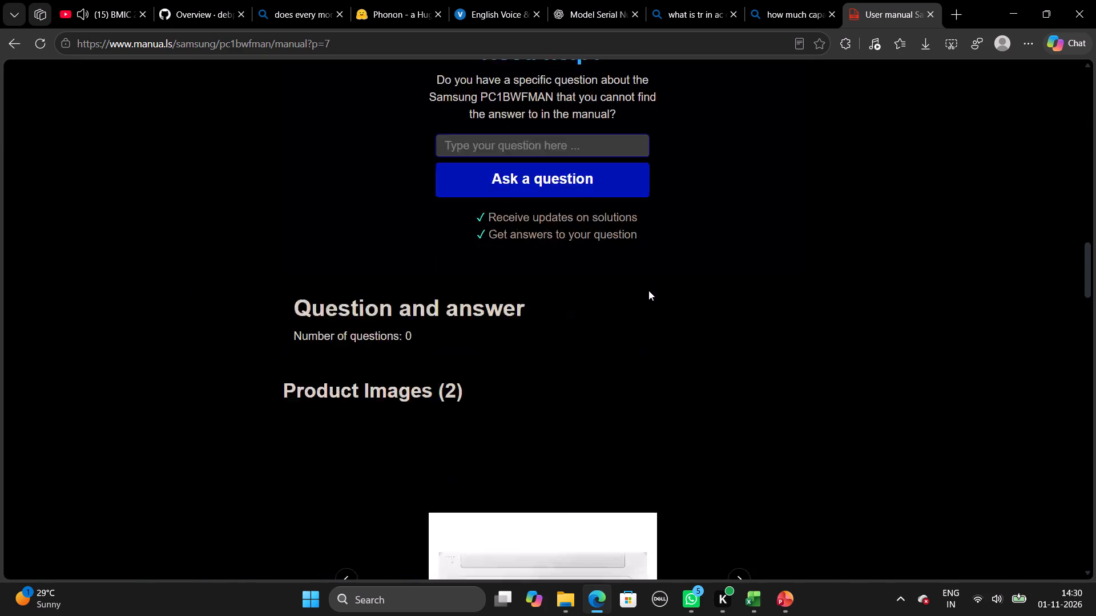
{"action": "scroll", "coordinate": [648, 290], "scroll_direction": "down", "scroll_amount": 1}
Return to the PC1BWFMAN/01 capacity search results and look through them for another source stating the capacity.
{"action": "left_click", "coordinate": [804, 0]}
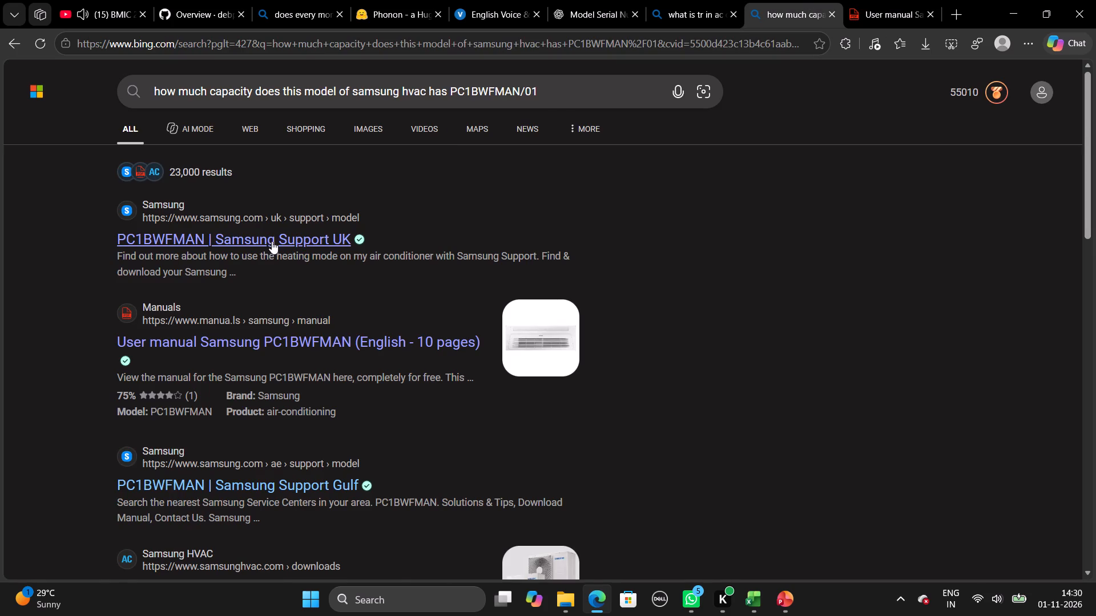
{"action": "scroll", "coordinate": [275, 239], "scroll_direction": "down", "scroll_amount": 6}
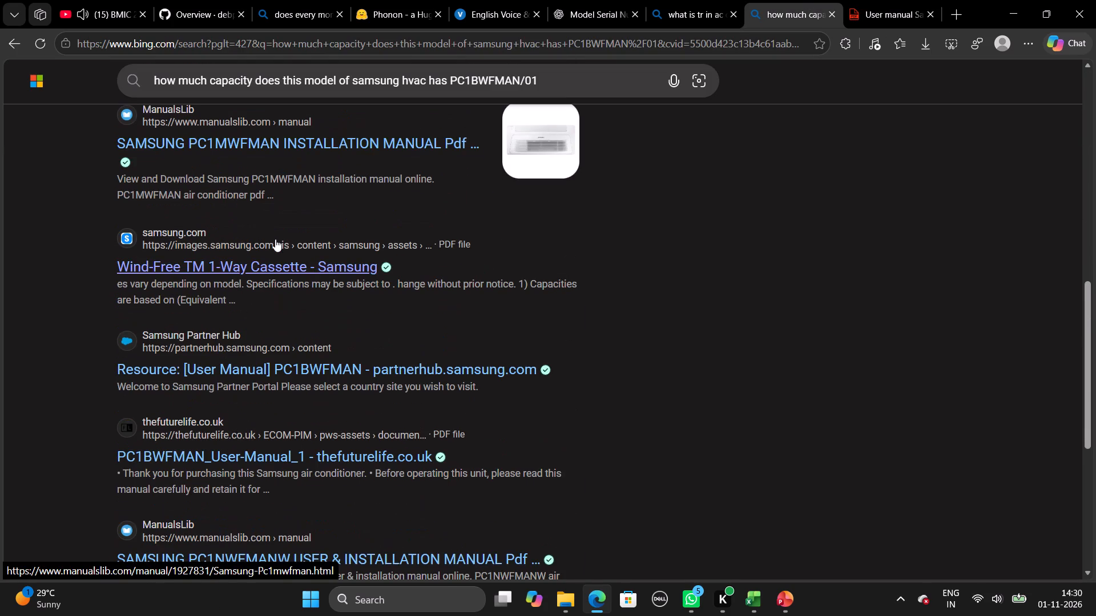
{"action": "scroll", "coordinate": [275, 239], "scroll_direction": "down", "scroll_amount": 3}
{"action": "scroll", "coordinate": [275, 239], "scroll_direction": "up", "scroll_amount": 13}
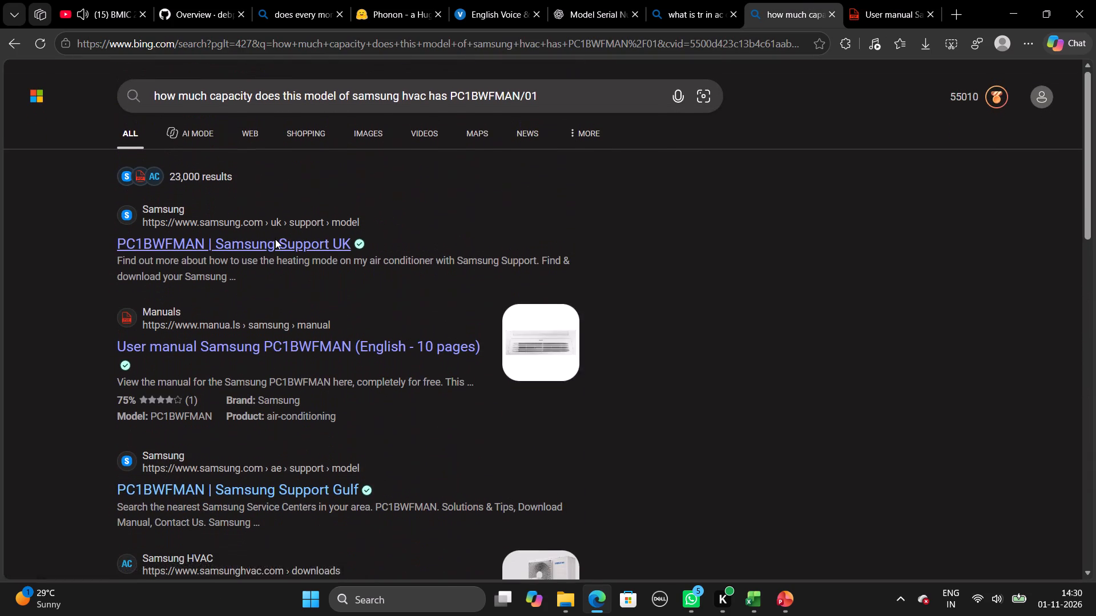
Refine the Bing query to "how much capacity in TR does this model of samsung hvac has PC1BWFMAN/01" and run it.
{"action": "left_click", "coordinate": [253, 92]}
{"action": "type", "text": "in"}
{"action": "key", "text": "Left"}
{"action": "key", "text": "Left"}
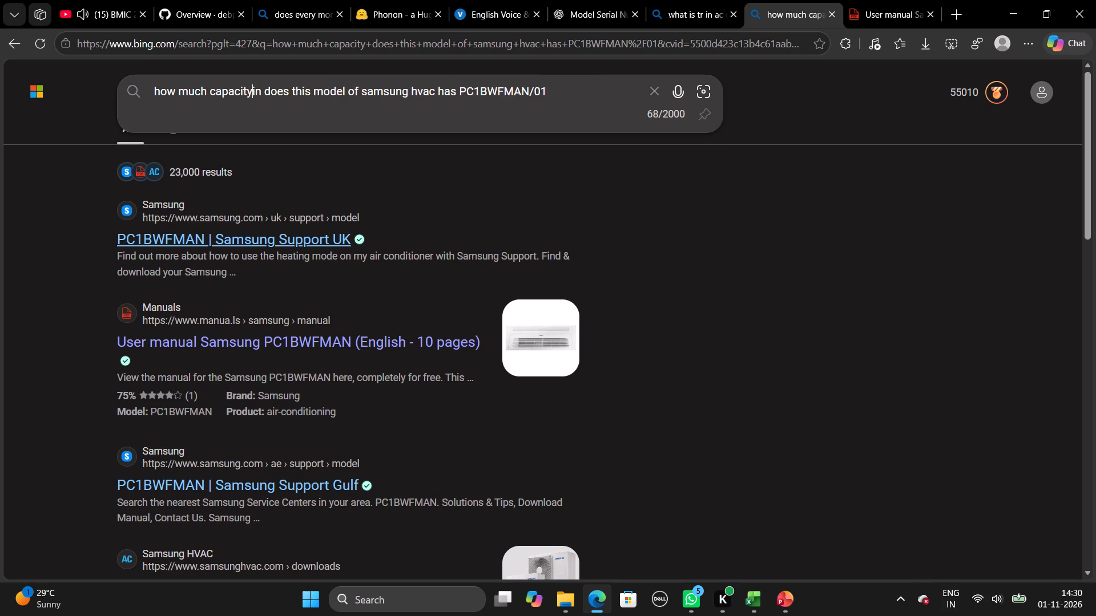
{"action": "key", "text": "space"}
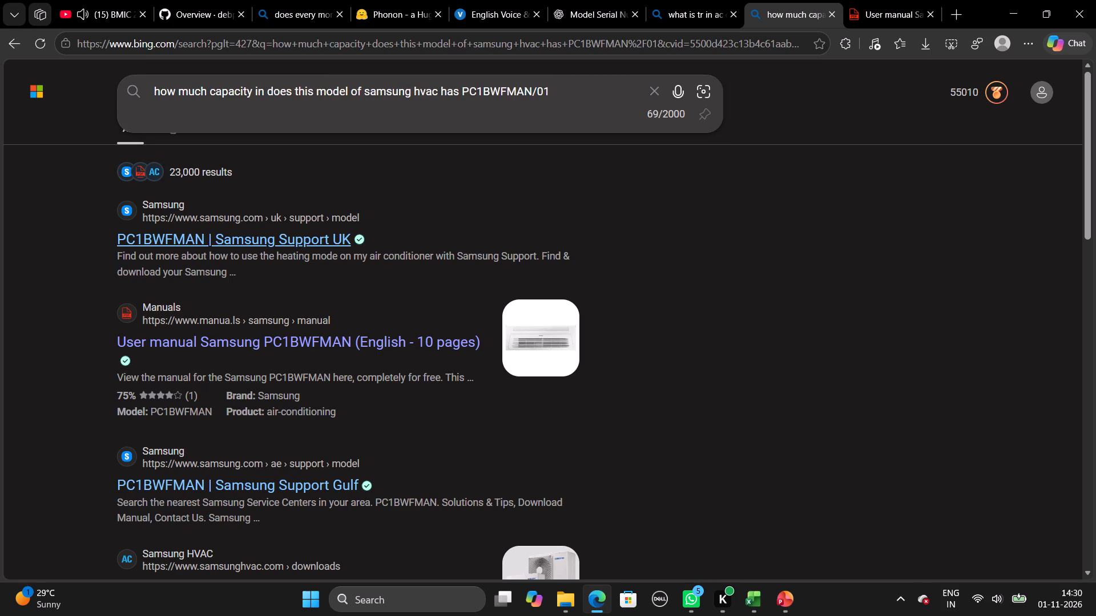
{"action": "left_click", "coordinate": [265, 91]}
{"action": "key", "text": "space"}
{"action": "type", "text": "t"}
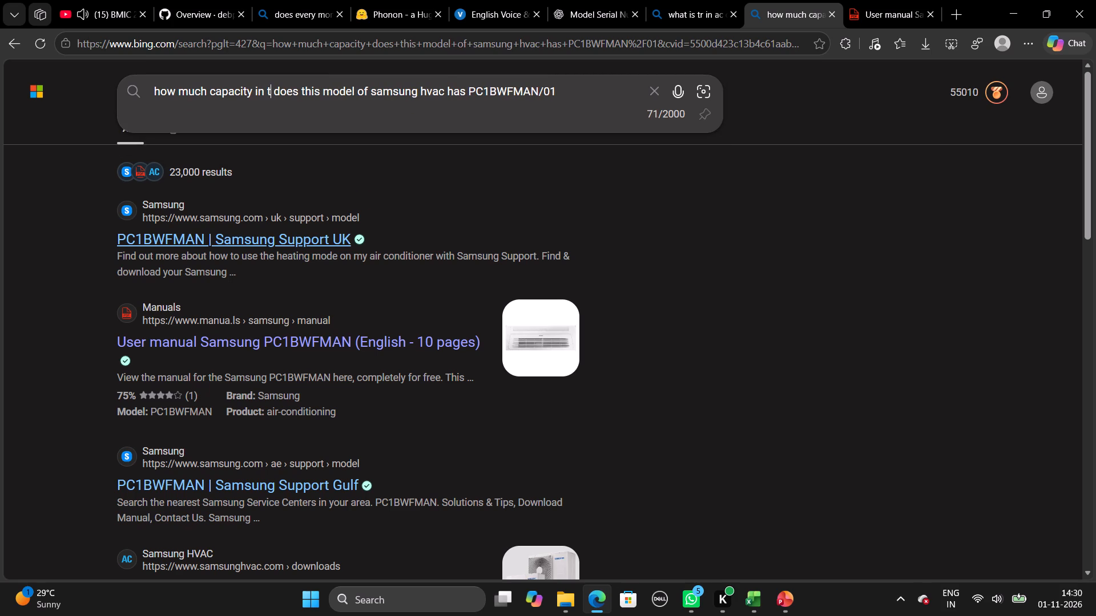
{"action": "key", "text": "BackSpace"}
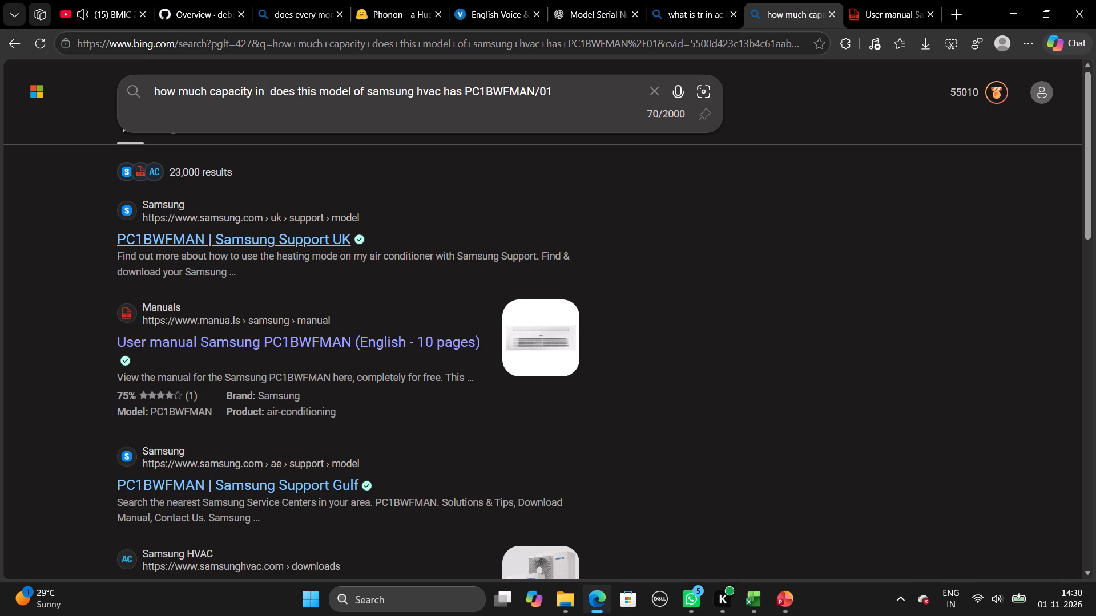
{"action": "type", "text": "TR"}
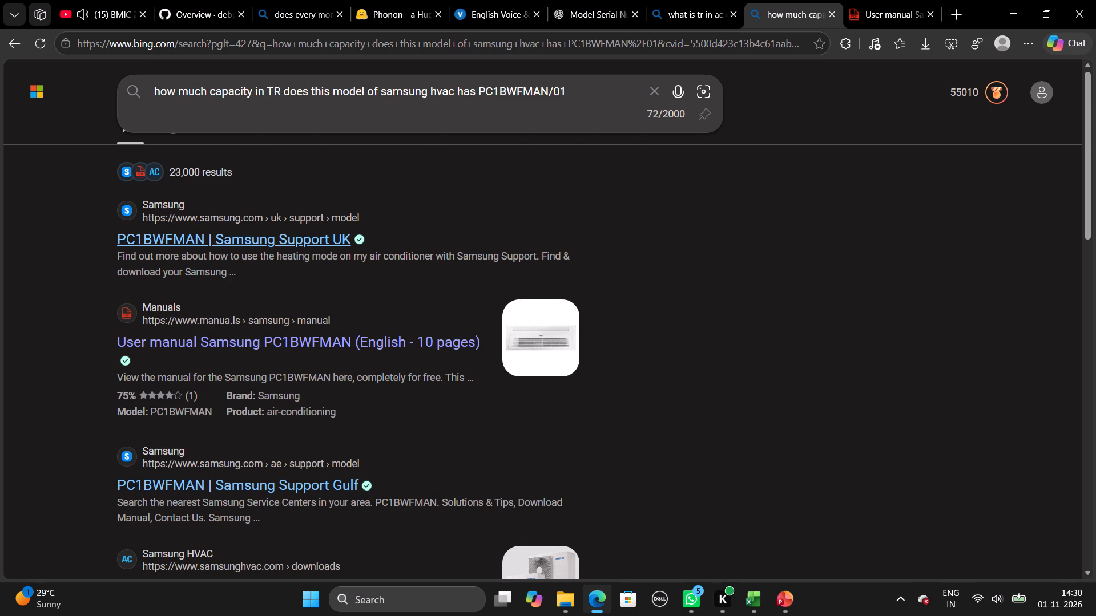
{"action": "key", "text": "Return"}
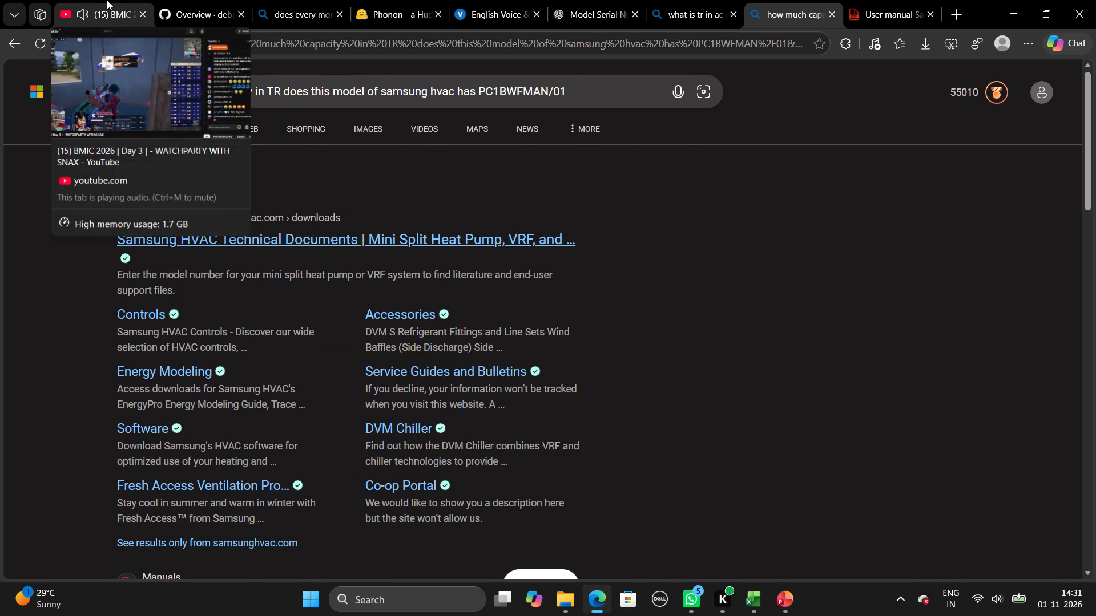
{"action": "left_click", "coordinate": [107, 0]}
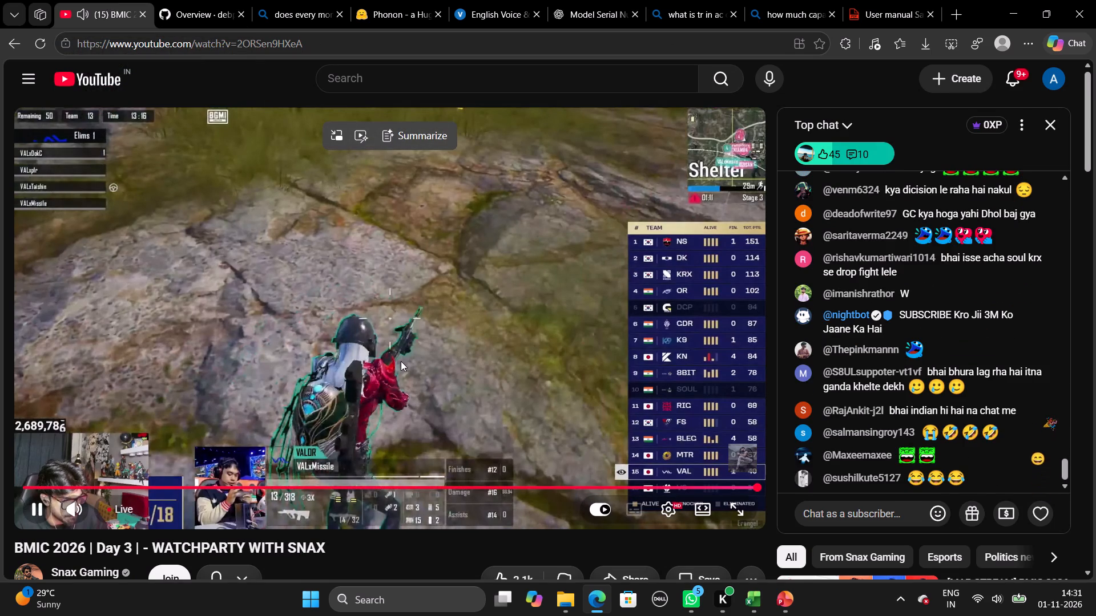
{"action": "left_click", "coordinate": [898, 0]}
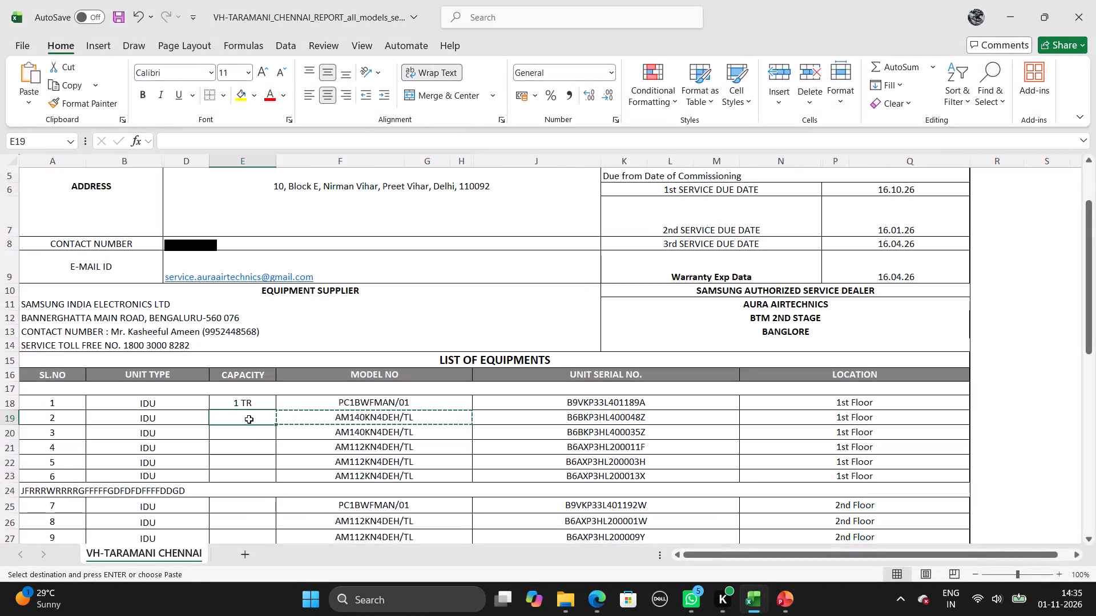
{"action": "key", "text": "space"}
{"action": "key", "text": "4"}
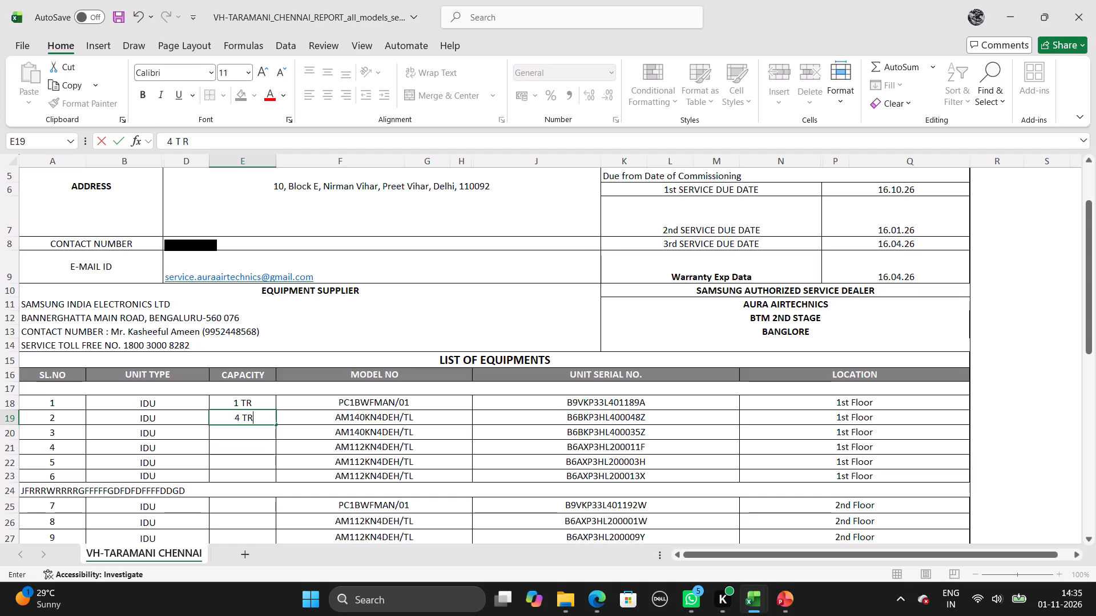
{"action": "key", "text": "Return"}
{"action": "type", "text": "4 TR"}
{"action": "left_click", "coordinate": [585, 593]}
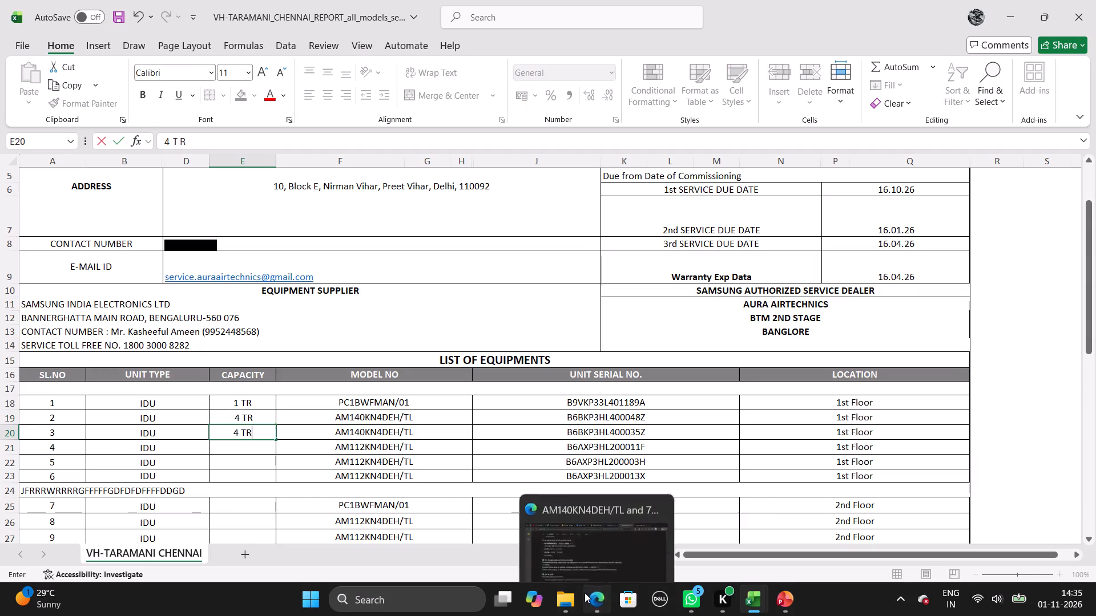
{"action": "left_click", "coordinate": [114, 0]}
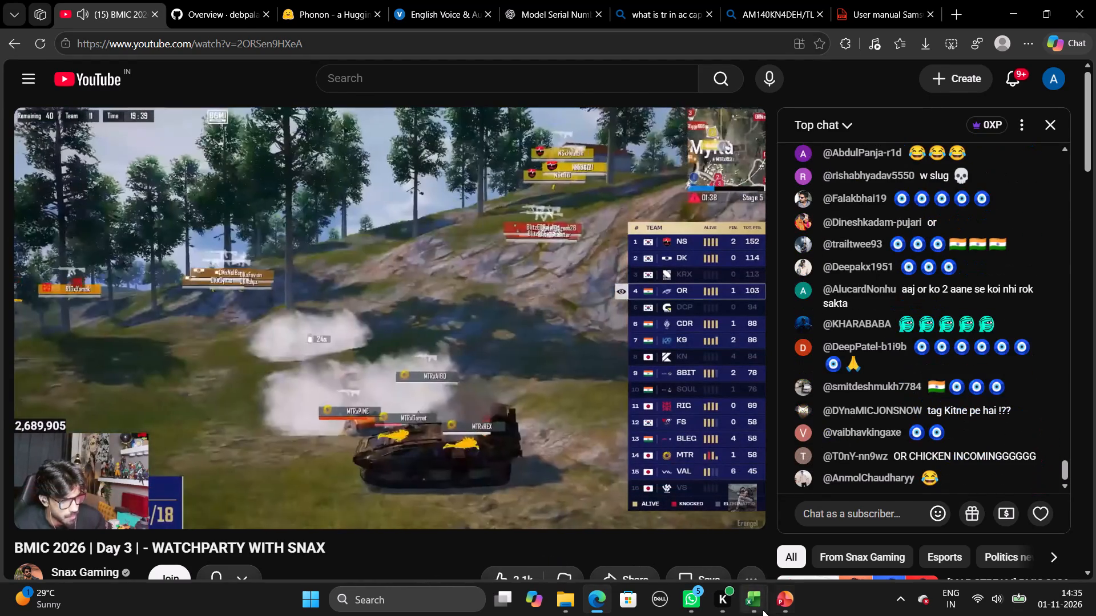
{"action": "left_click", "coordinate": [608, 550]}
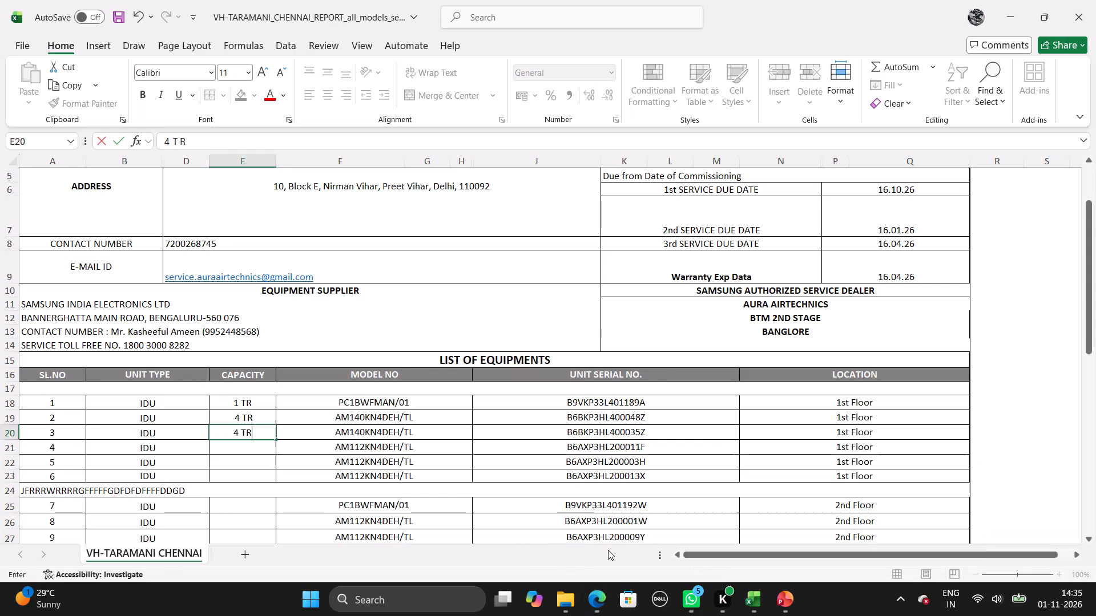
Enter 4 TR as the capacity of the three 1st-floor AM112KN4DEH/TL units in rows 21 to 23.
{"action": "left_click", "coordinate": [235, 447]}
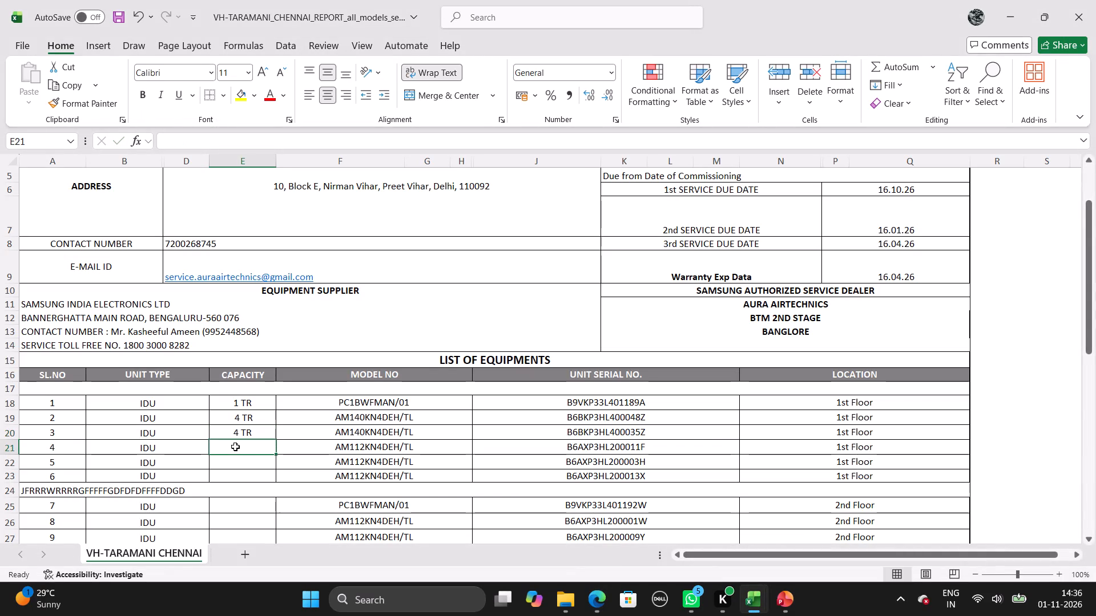
{"action": "type", "text": "4T"}
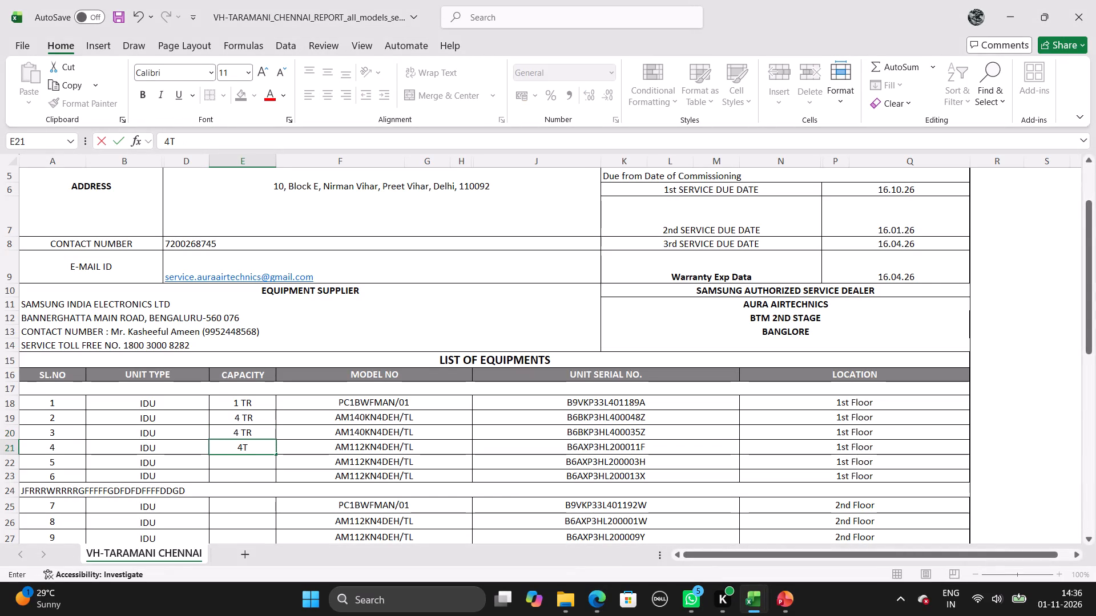
{"action": "key", "text": "BackSpace"}
{"action": "key", "text": "space"}
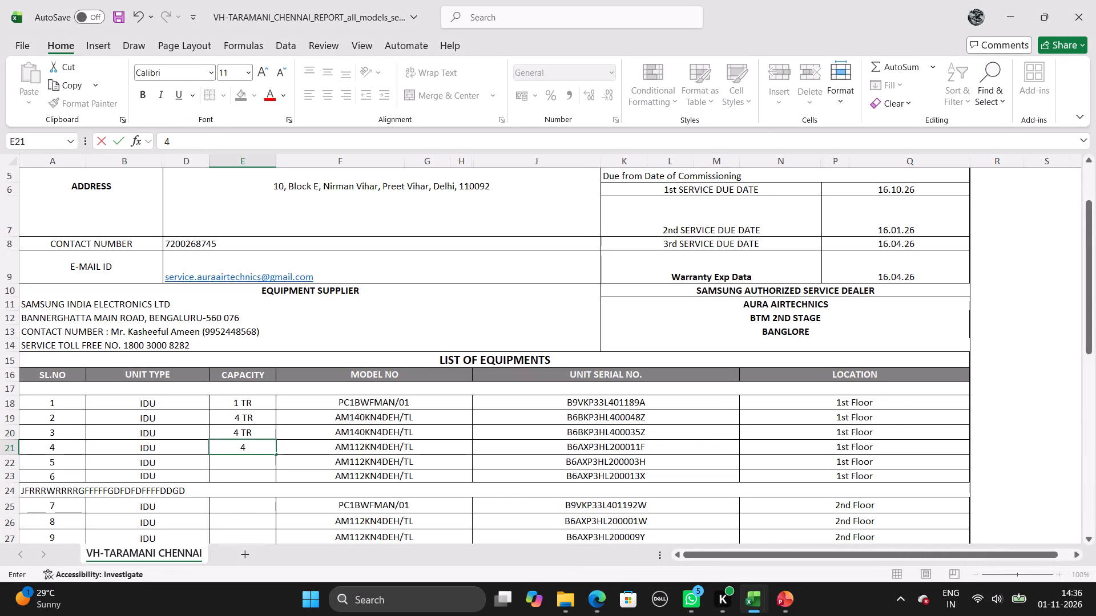
{"action": "key", "text": "t"}
{"action": "key", "text": "r"}
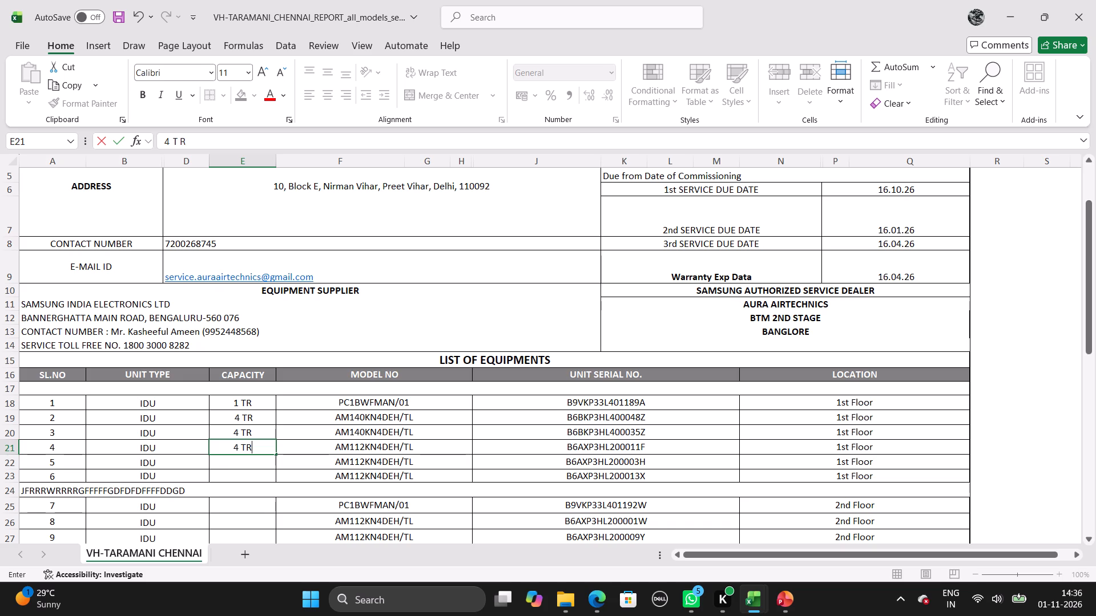
{"action": "left_click", "coordinate": [235, 459]}
{"action": "key", "text": "4"}
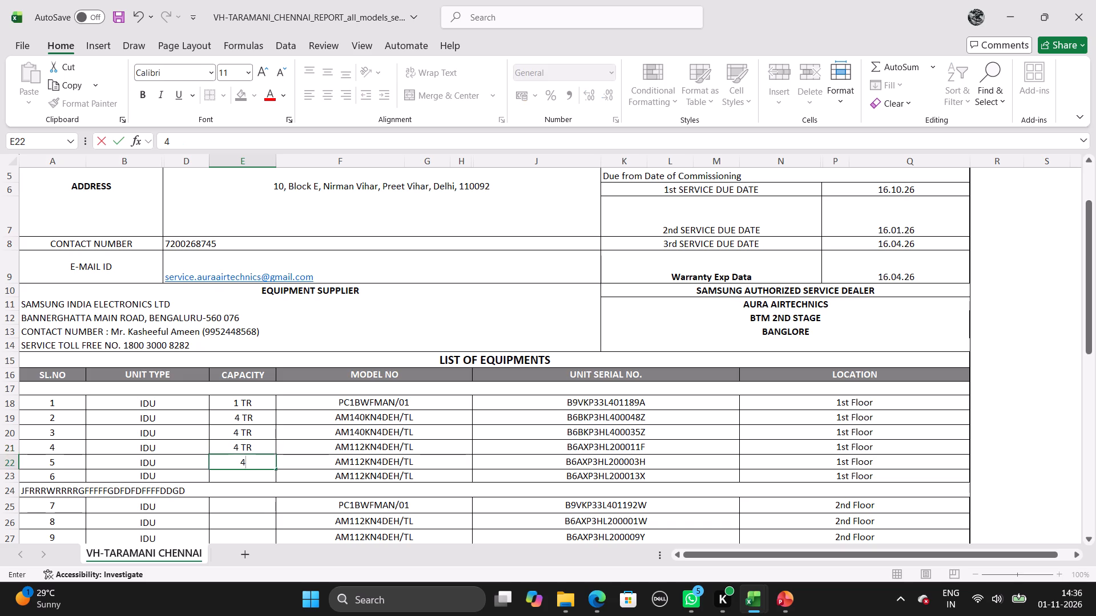
{"action": "key", "text": "space"}
{"action": "type", "text": "TR"}
{"action": "left_click", "coordinate": [239, 479]}
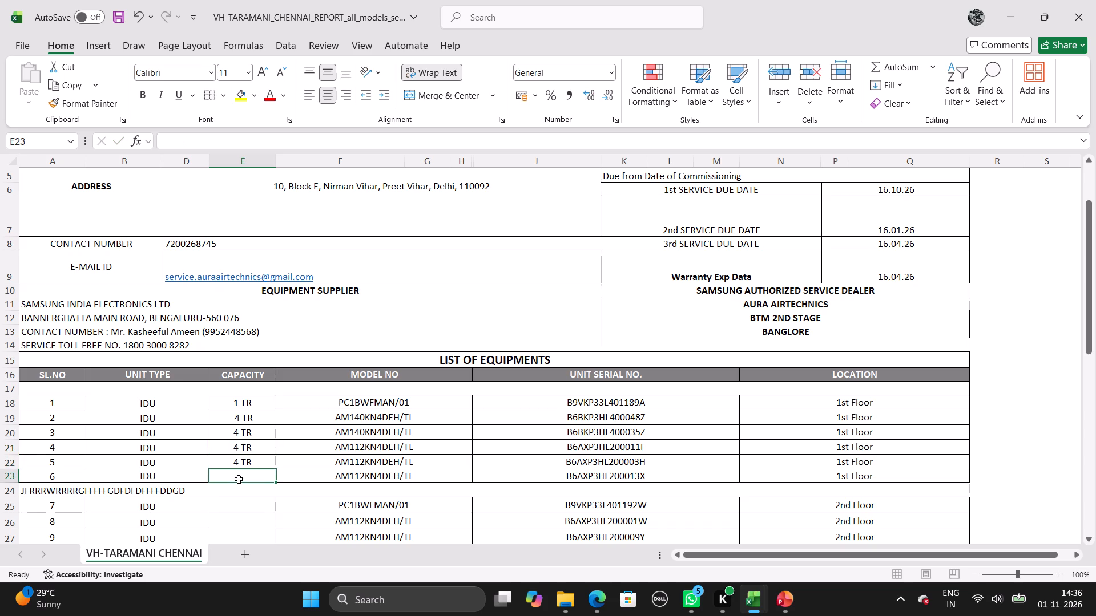
{"action": "type", "text": "4 TR"}
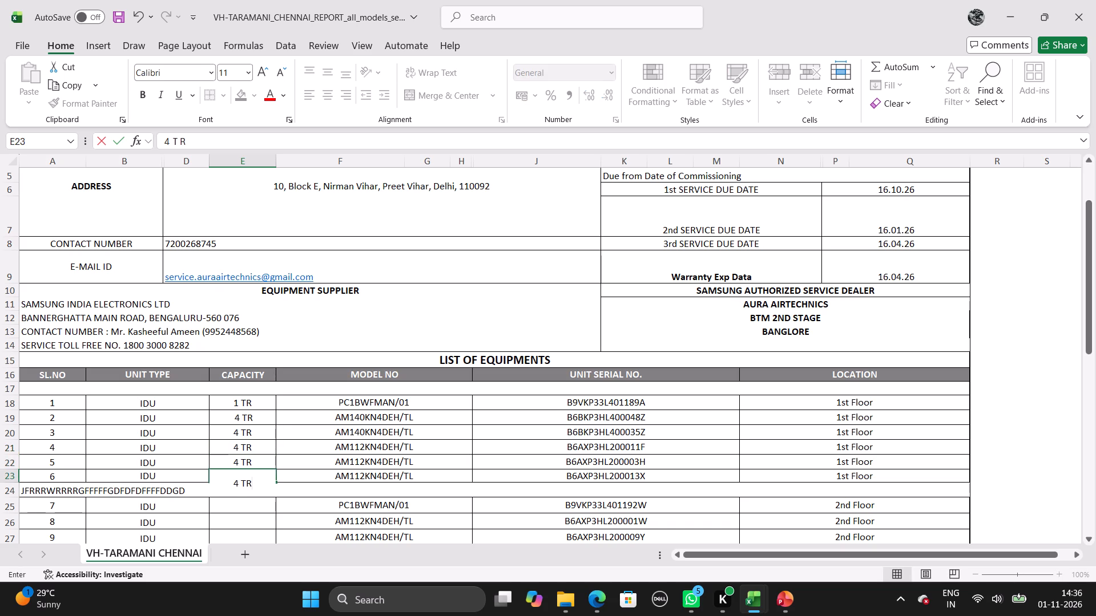
Enter 1 TR as the capacity of the 2nd-floor PC1BWFMAN/01 unit in row 25.
{"action": "left_click", "coordinate": [253, 498]}
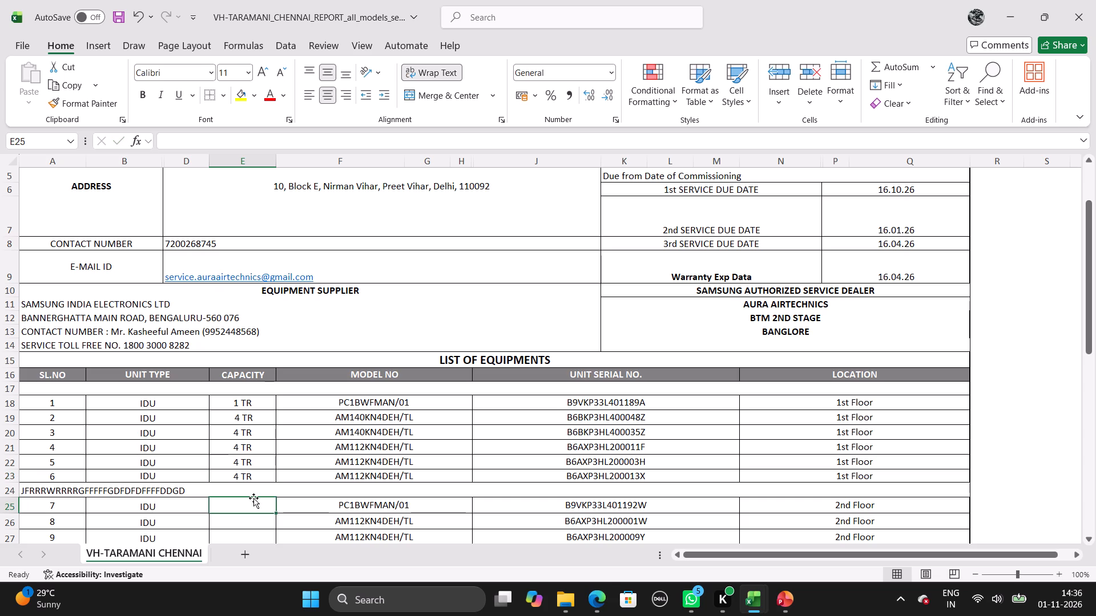
{"action": "scroll", "coordinate": [253, 498], "scroll_direction": "down", "scroll_amount": 1}
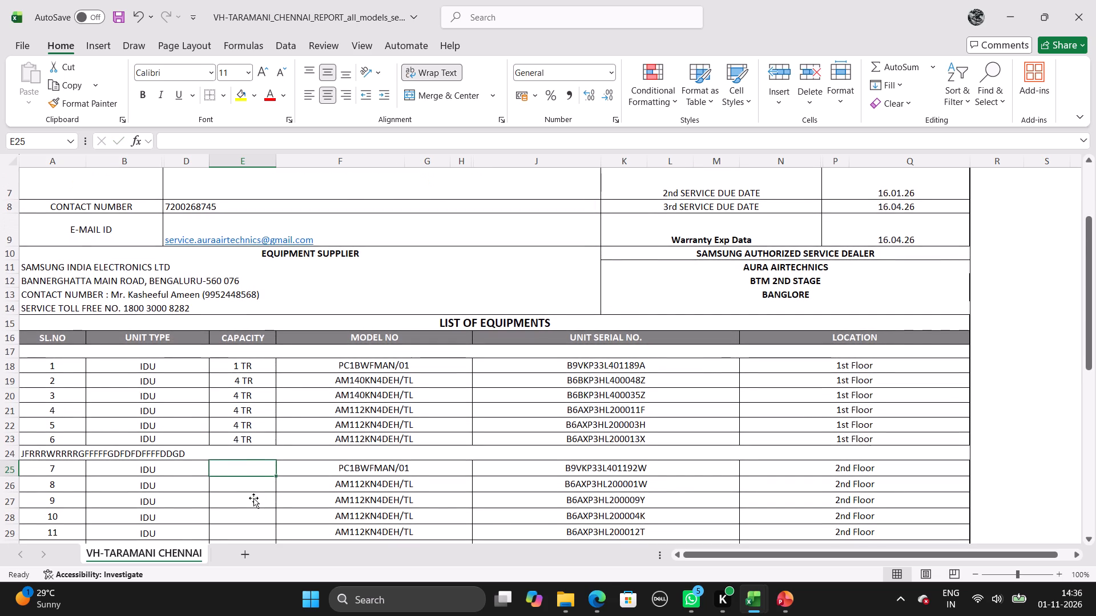
{"action": "key", "text": "1"}
{"action": "key", "text": "space"}
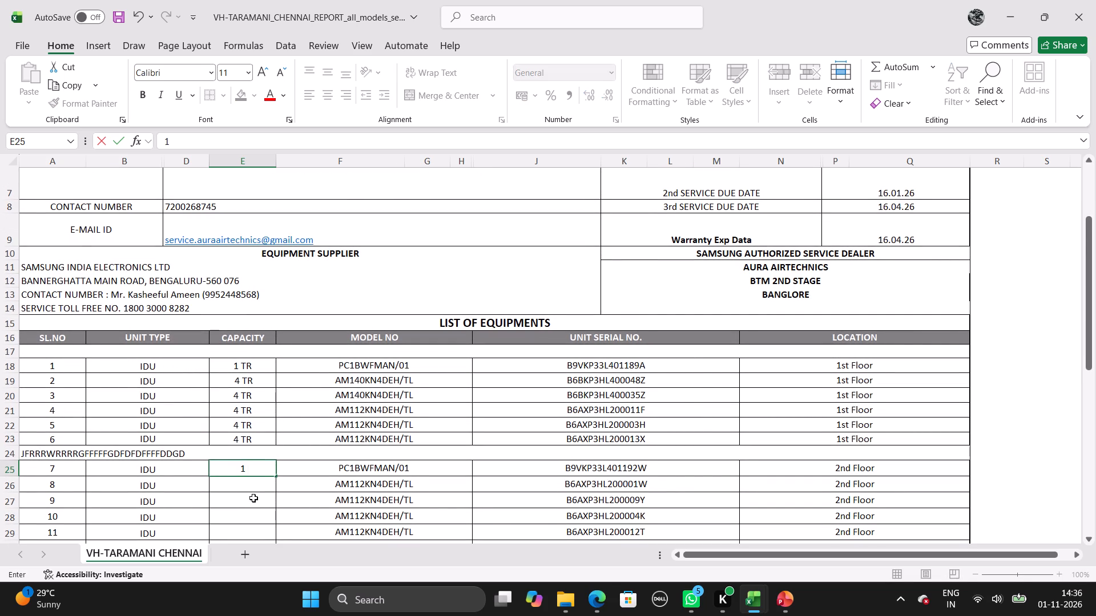
{"action": "type", "text": "TR"}
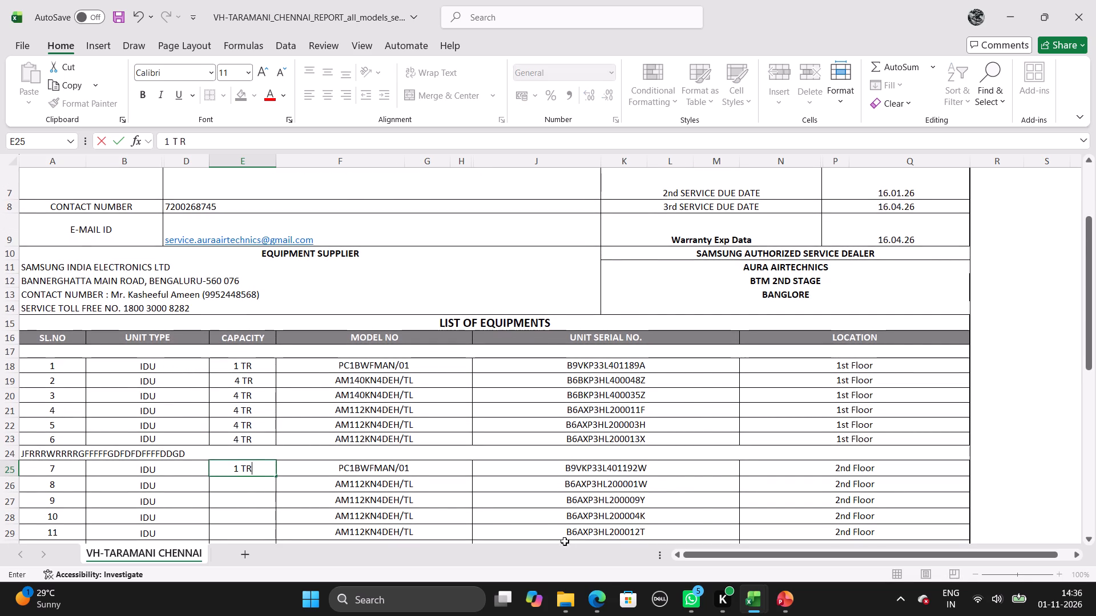
{"action": "left_click", "coordinate": [547, 523]}
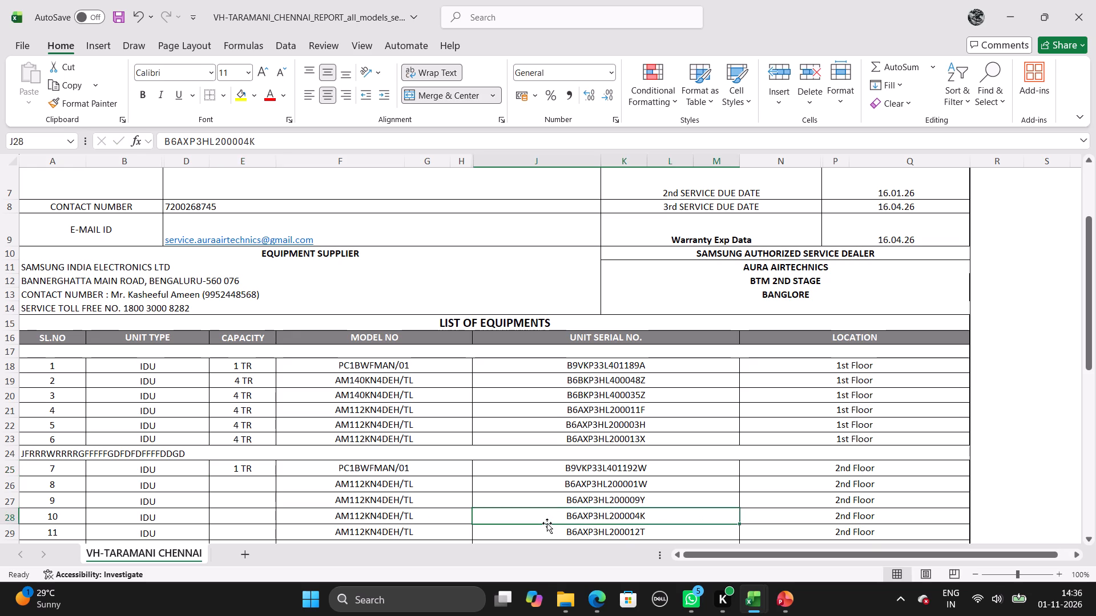
Enter 4 TR as the capacity of the AM112KN4DEH/TL units in rows 26 and 27, with a space between number and unit.
{"action": "left_click", "coordinate": [232, 493]}
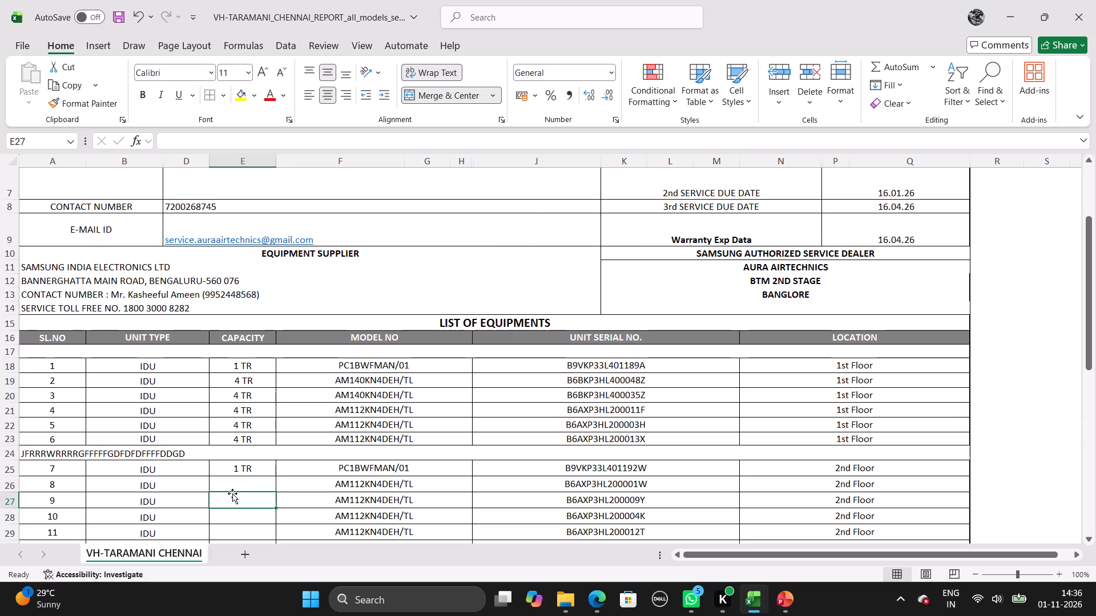
{"action": "left_click", "coordinate": [235, 488]}
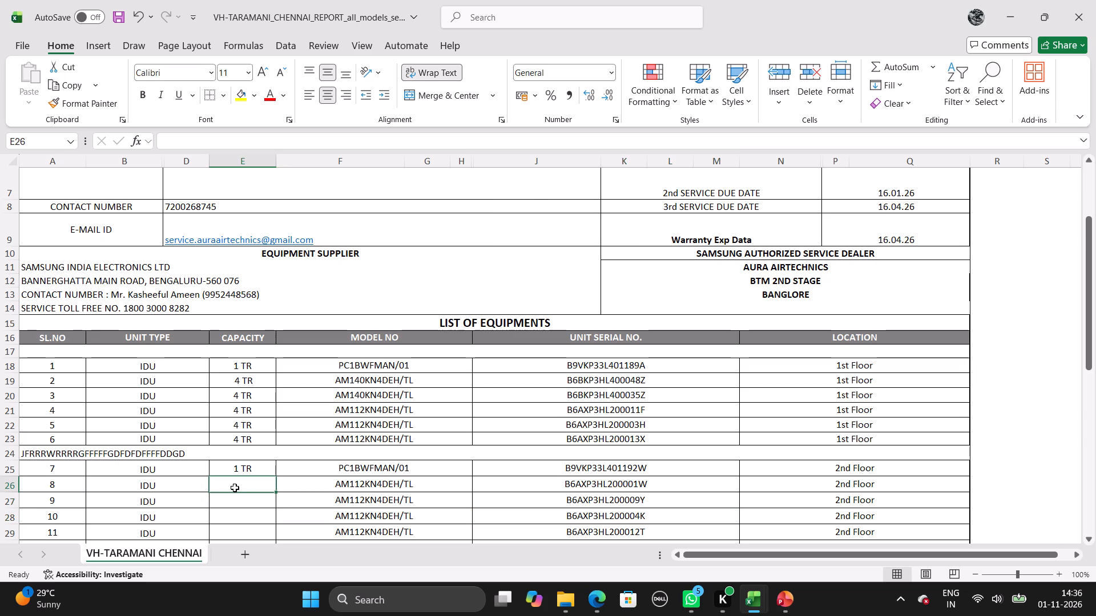
{"action": "type", "text": "4TR"}
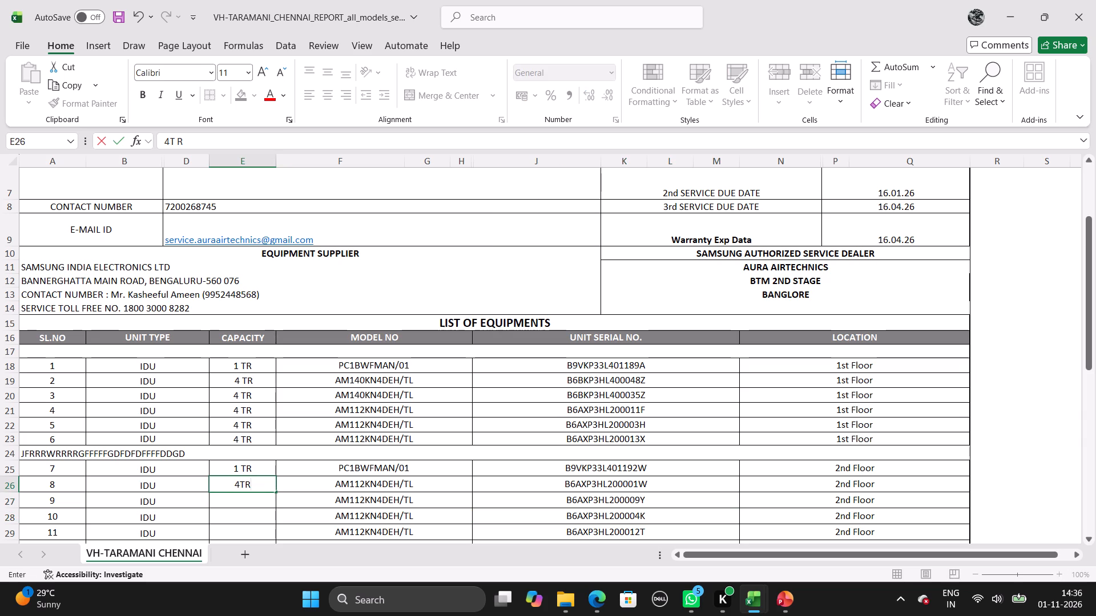
{"action": "left_click", "coordinate": [236, 499]}
{"action": "key", "text": "4"}
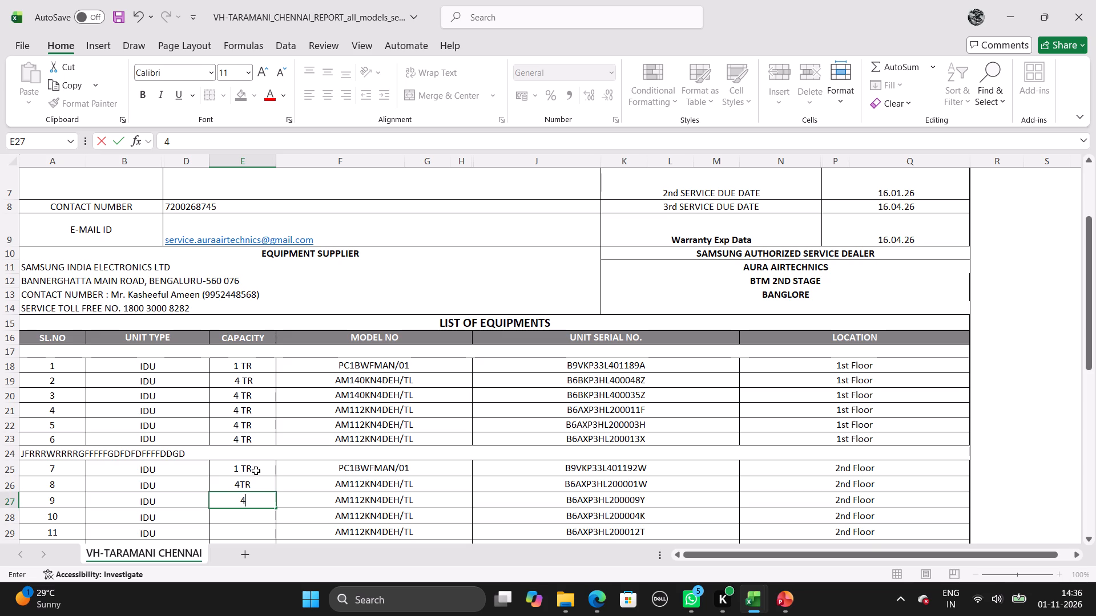
{"action": "key", "text": "space"}
{"action": "type", "text": "TR"}
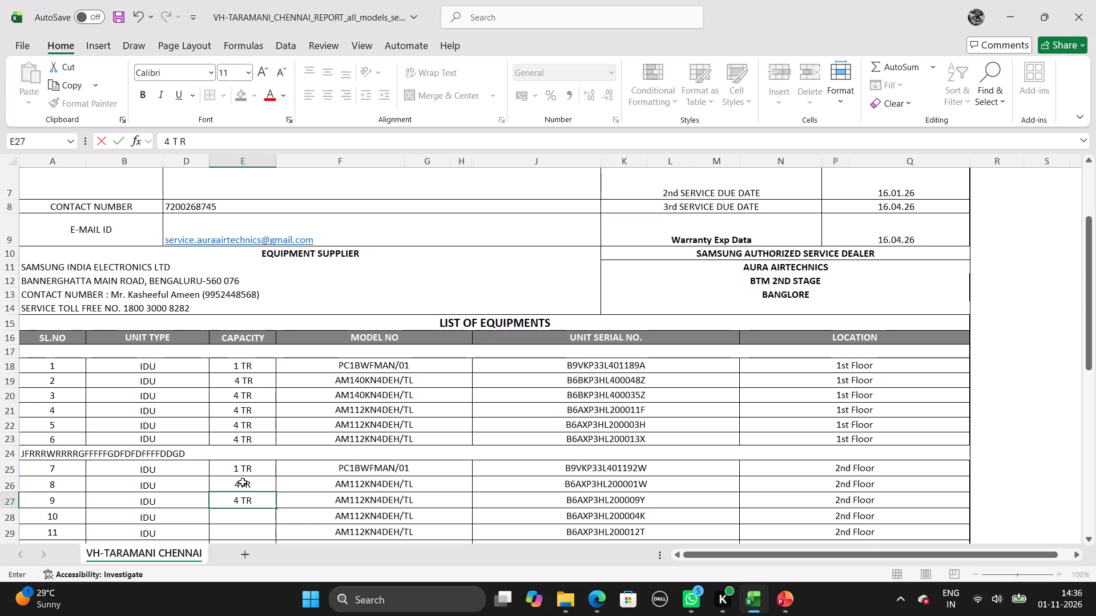
{"action": "left_click", "coordinate": [242, 483]}
{"action": "left_click", "coordinate": [242, 483]}
{"action": "double_click", "coordinate": [242, 483]}
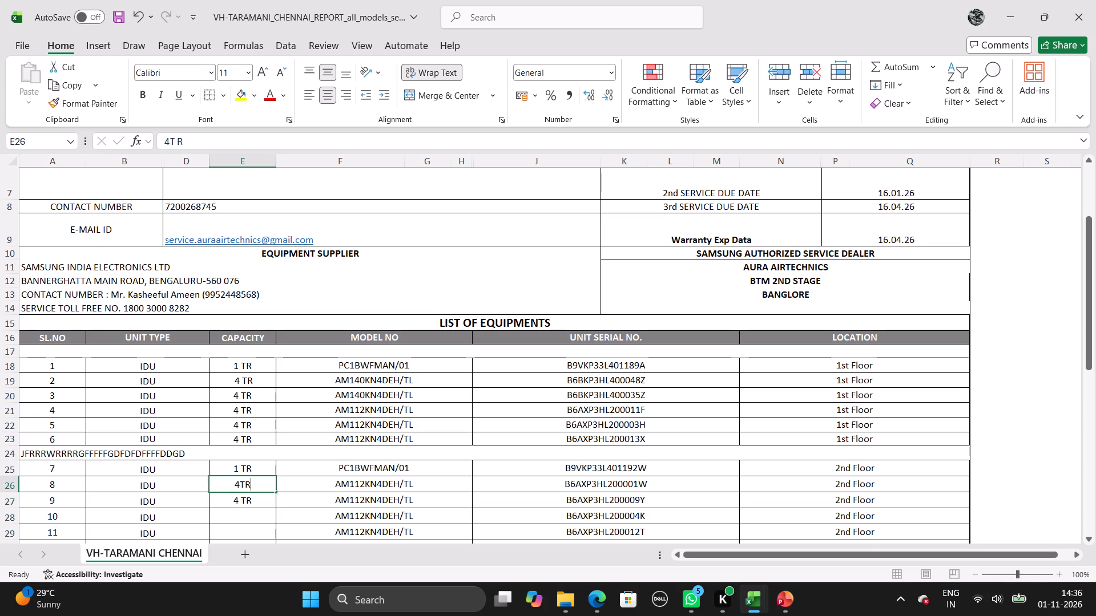
{"action": "key", "text": "space"}
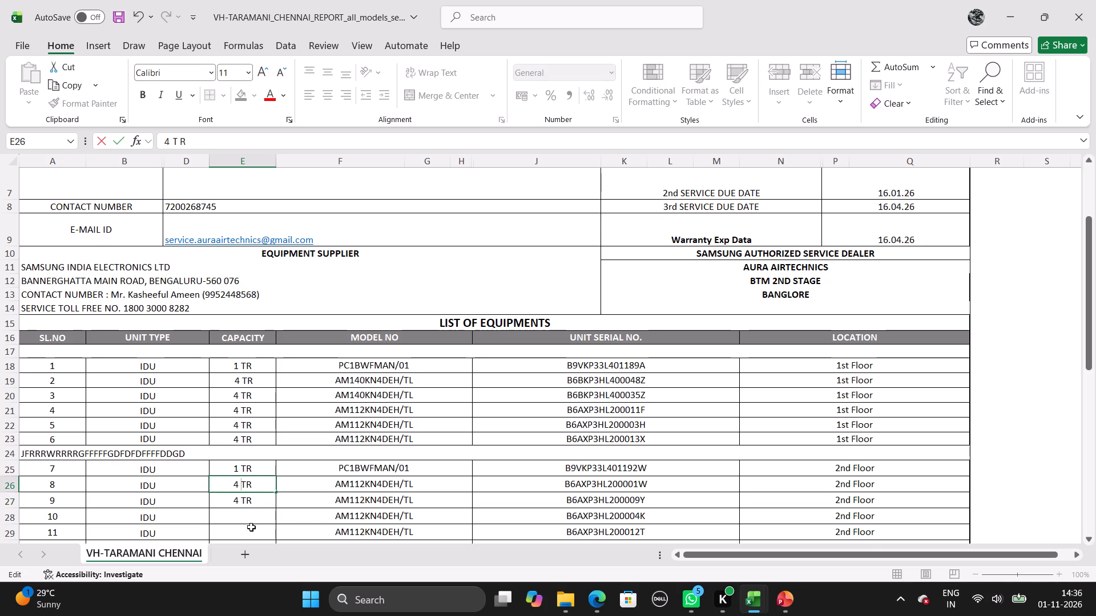
{"action": "scroll", "coordinate": [250, 510], "scroll_direction": "down", "scroll_amount": 3}
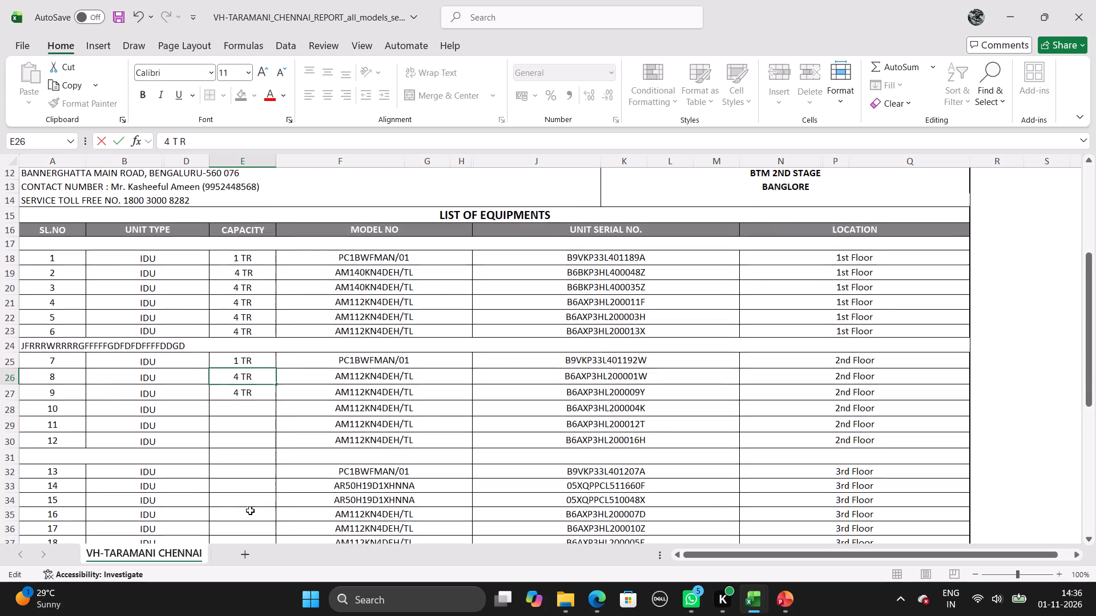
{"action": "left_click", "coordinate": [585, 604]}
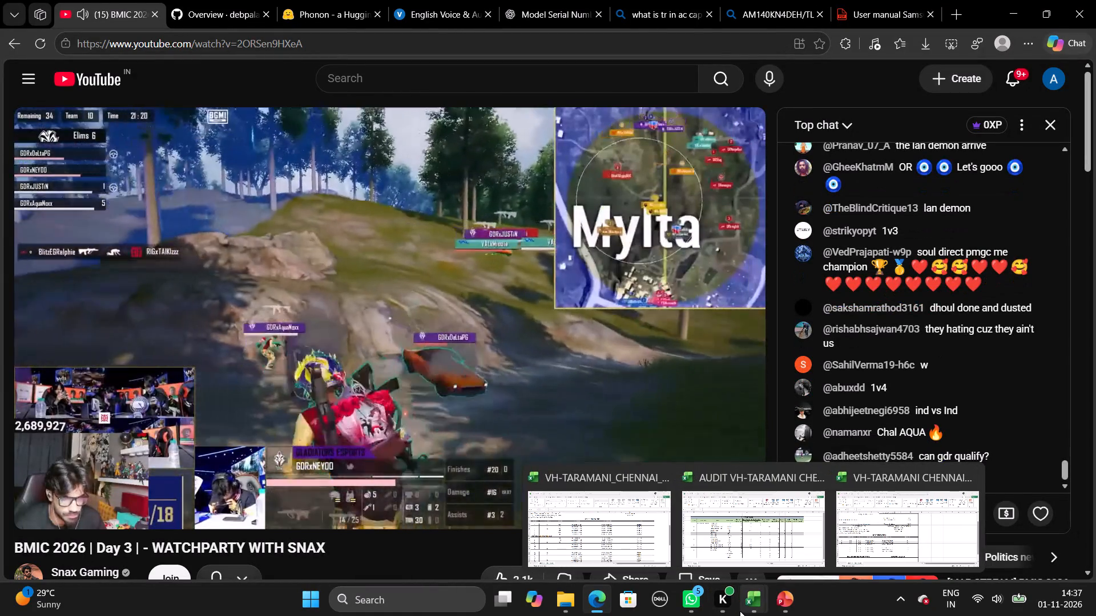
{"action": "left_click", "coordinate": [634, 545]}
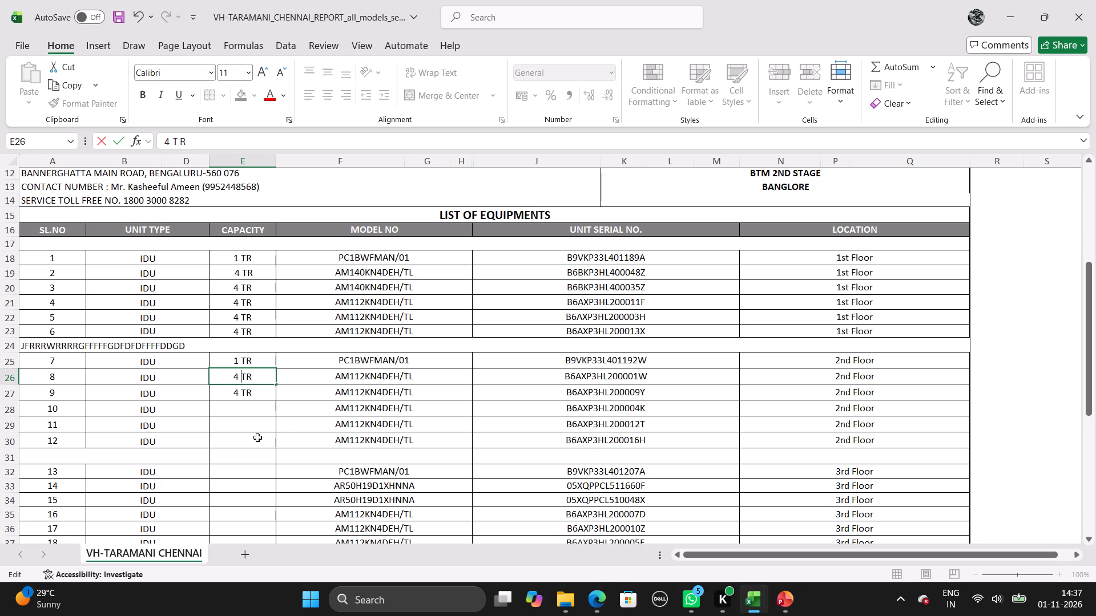
Enter 4 TR as the capacity of the remaining 2nd-floor AM112KN4DEH/TL units in rows 28 to 30.
{"action": "left_click", "coordinate": [236, 413]}
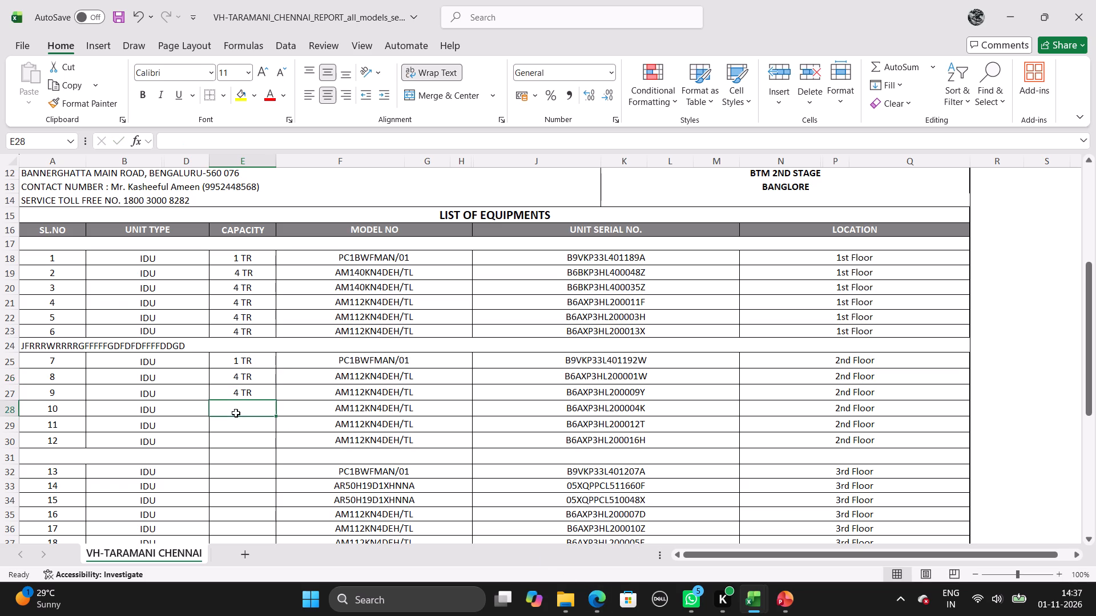
{"action": "type", "text": "4 TR"}
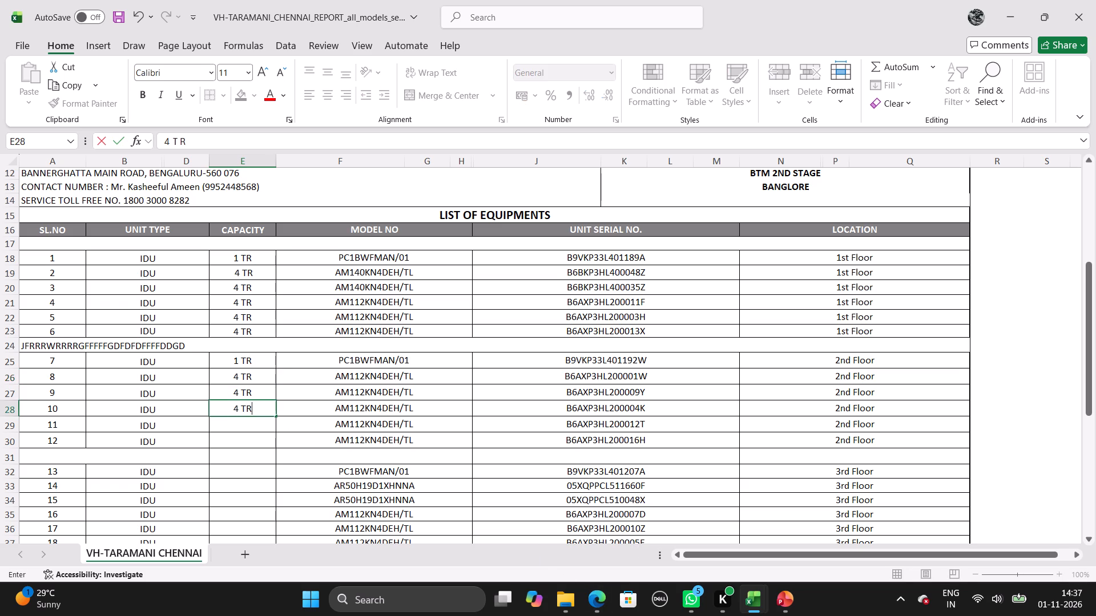
{"action": "key", "text": "Return"}
{"action": "type", "text": "4 TR"}
{"action": "key", "text": "Return"}
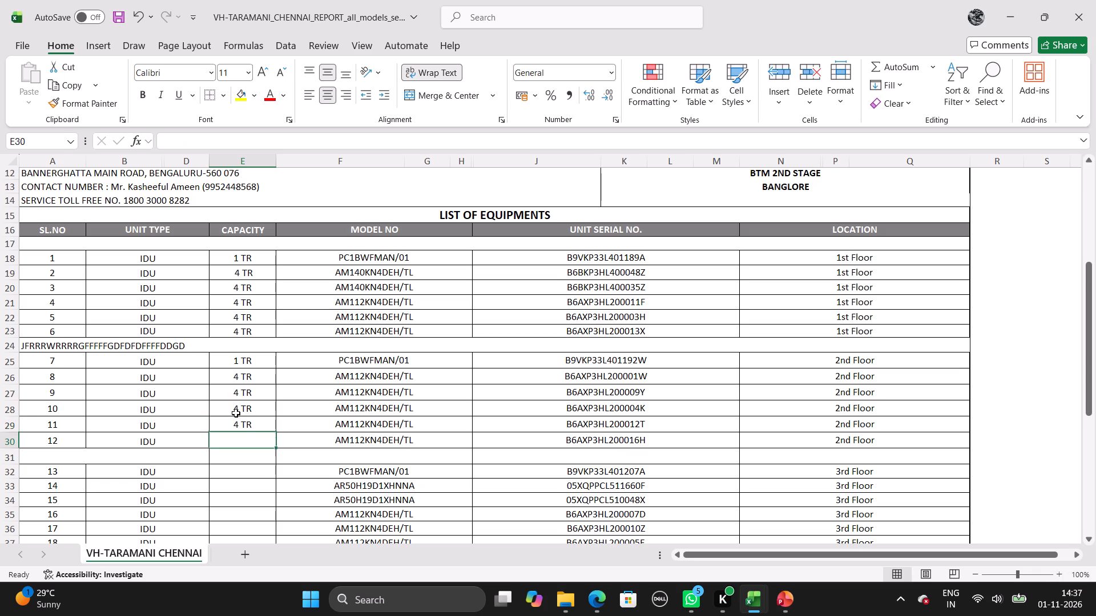
{"action": "type", "text": "4 TR"}
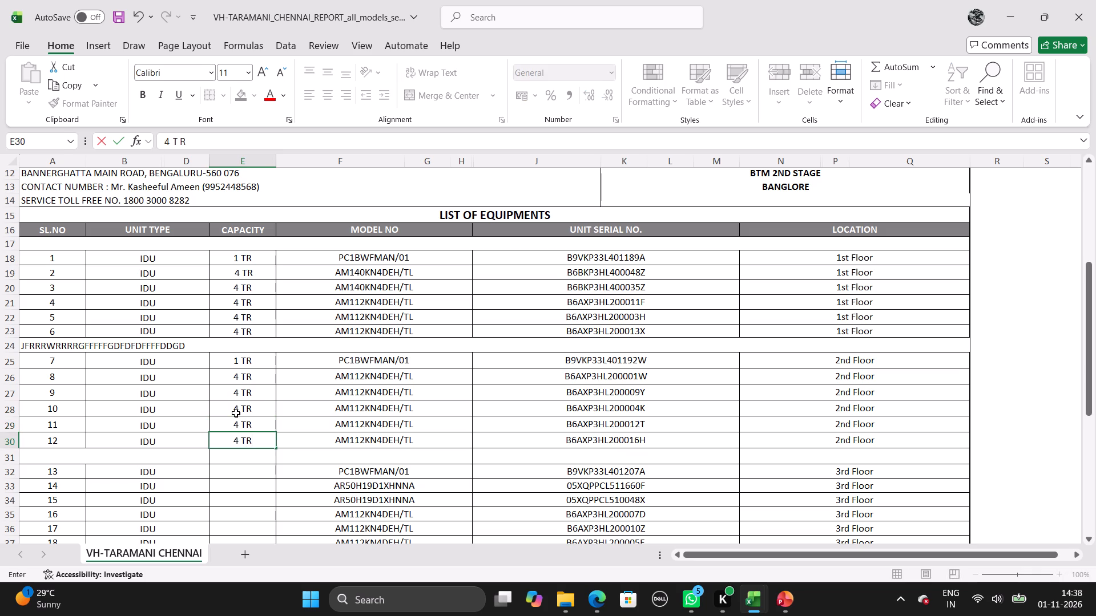
Enter 1 TR as the capacity of the 3rd-floor PC1BWFMAN/01 unit in row 32.
{"action": "left_click", "coordinate": [228, 471]}
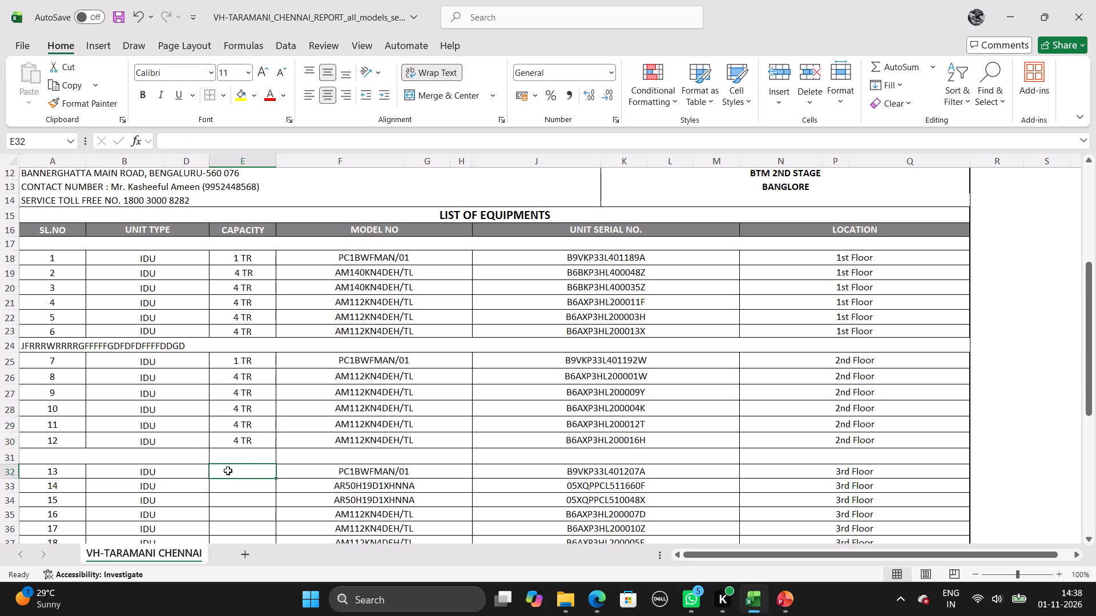
{"action": "type", "text": "1 TR"}
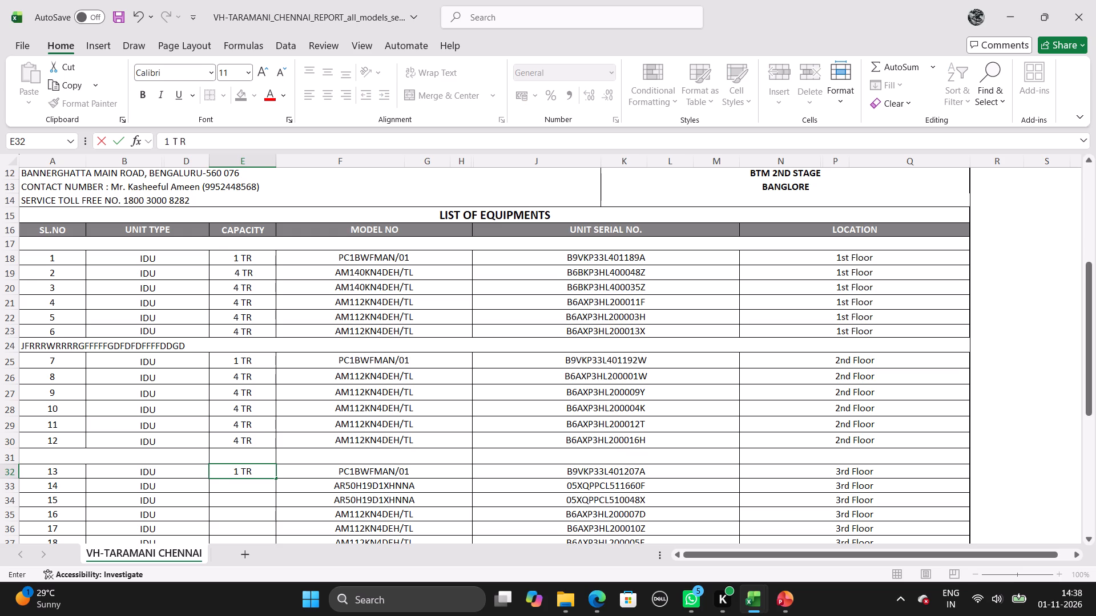
{"action": "key", "text": "Return"}
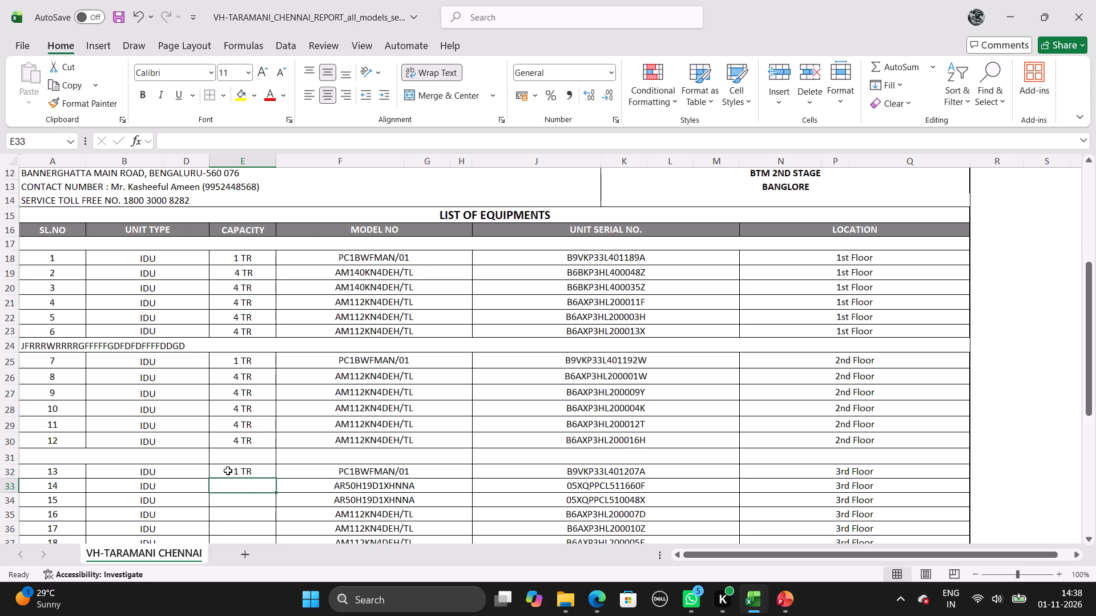
Enter 4 TR as the capacity of the two 3rd-floor AR50H19D1XHNNA units in rows 33 and 34.
{"action": "type", "text": "4 TR"}
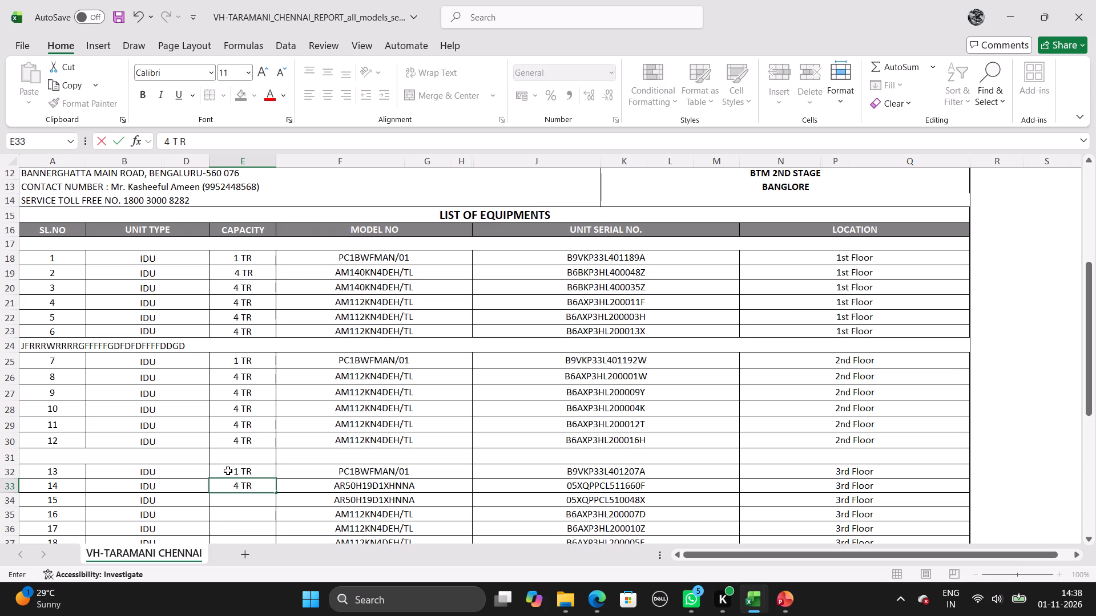
{"action": "key", "text": "Return"}
{"action": "type", "text": "4 TR"}
{"action": "key", "text": "Return"}
Enter 4 TR as the capacity of the five 3rd-floor AM112KN4DEH/TL units in rows 35 to 39.
{"action": "type", "text": "4 TR"}
{"action": "key", "text": "Return"}
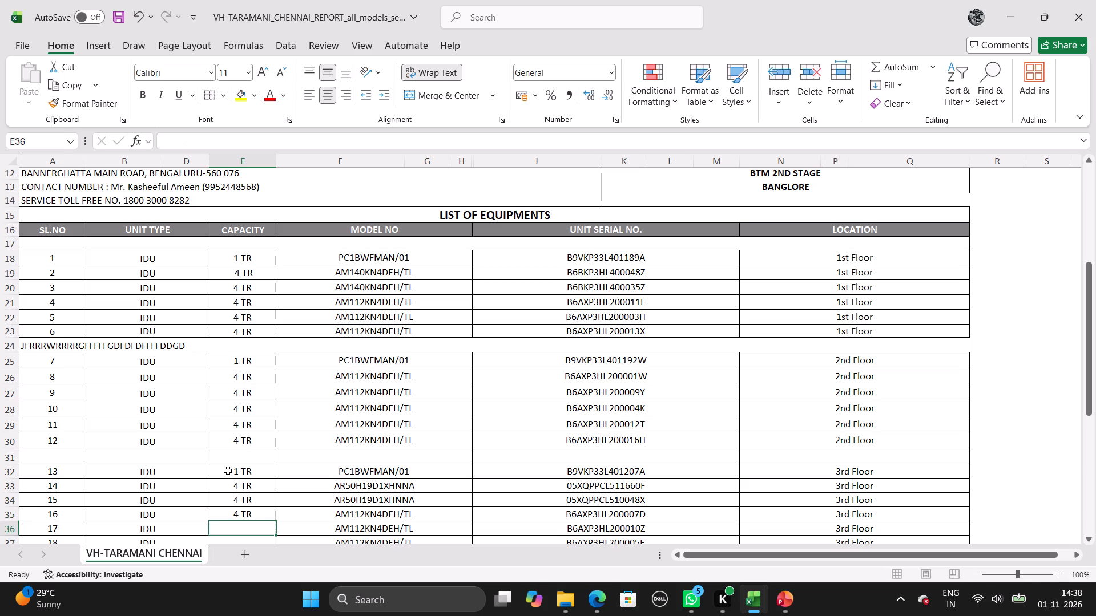
{"action": "type", "text": "4 TR"}
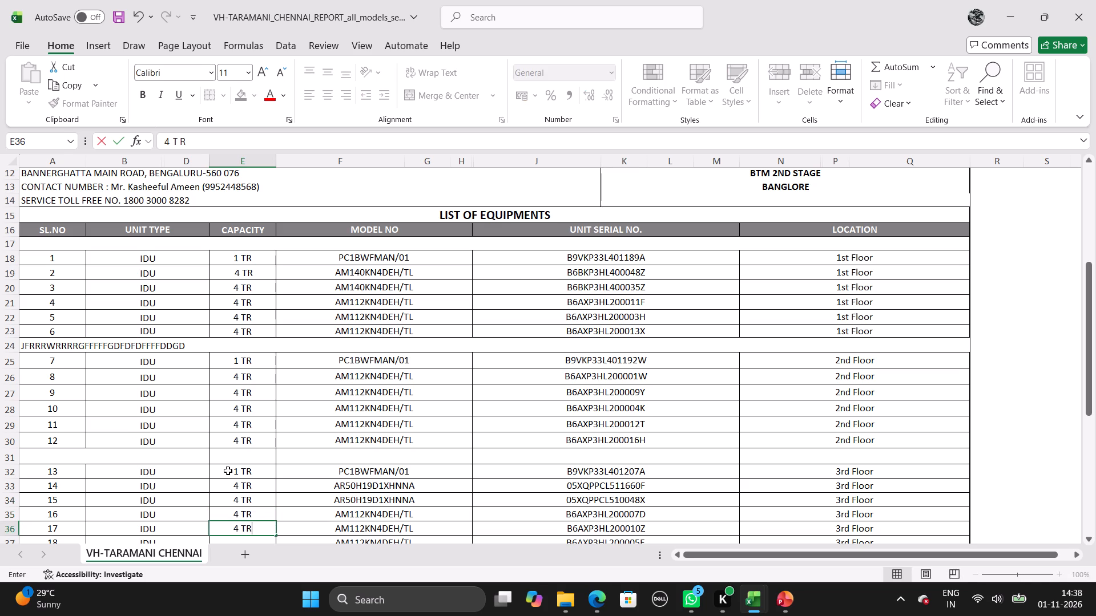
{"action": "key", "text": "Return"}
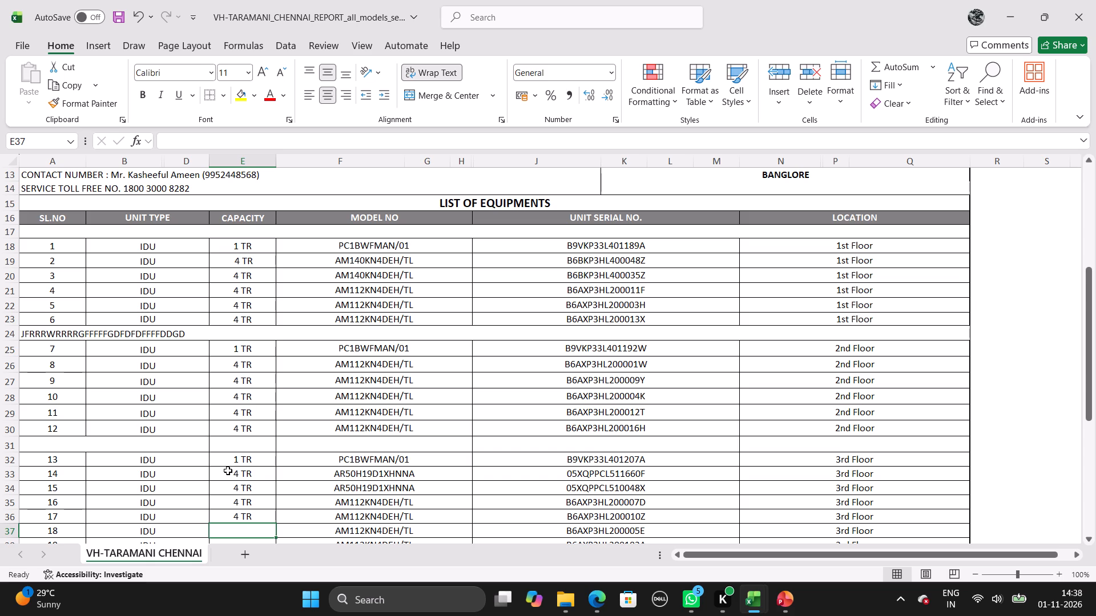
{"action": "type", "text": "4 TR"}
{"action": "key", "text": "Return"}
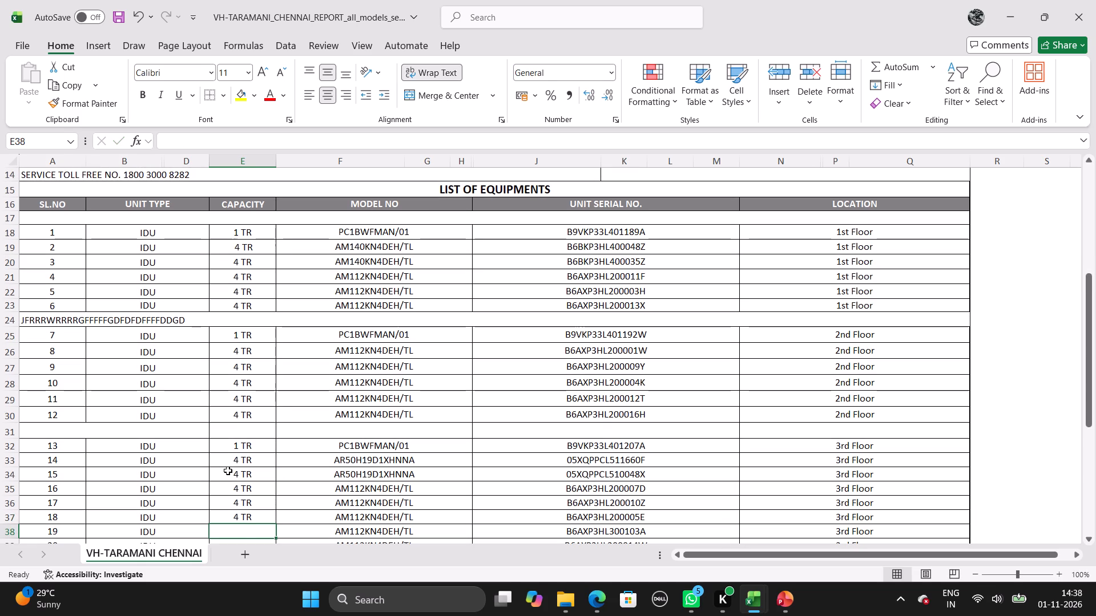
{"action": "key", "text": "4"}
{"action": "key", "text": "space"}
{"action": "type", "text": "TR"}
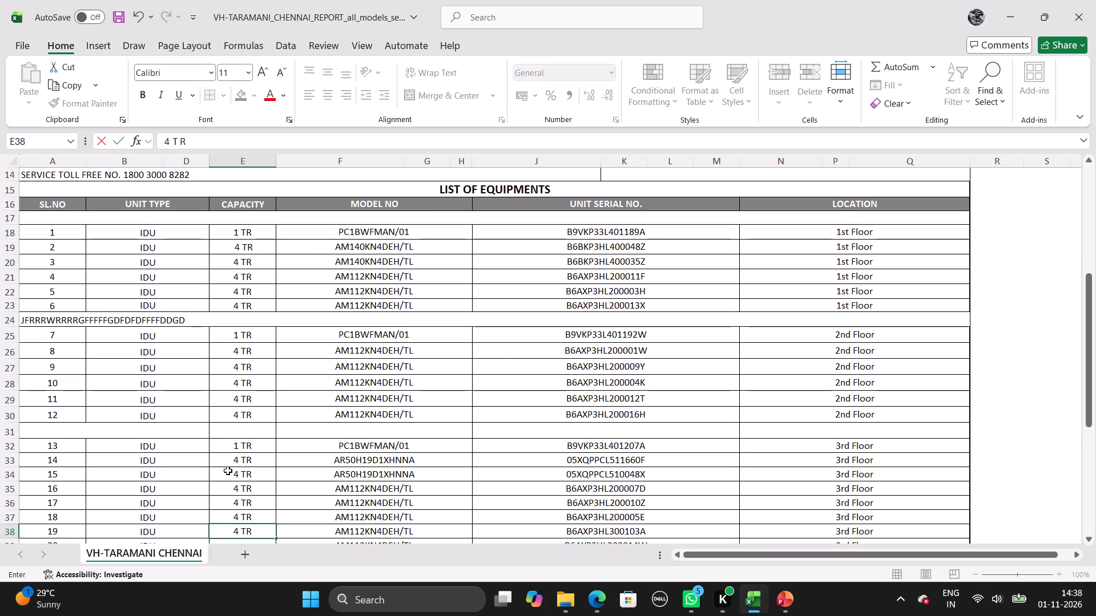
{"action": "key", "text": "Return"}
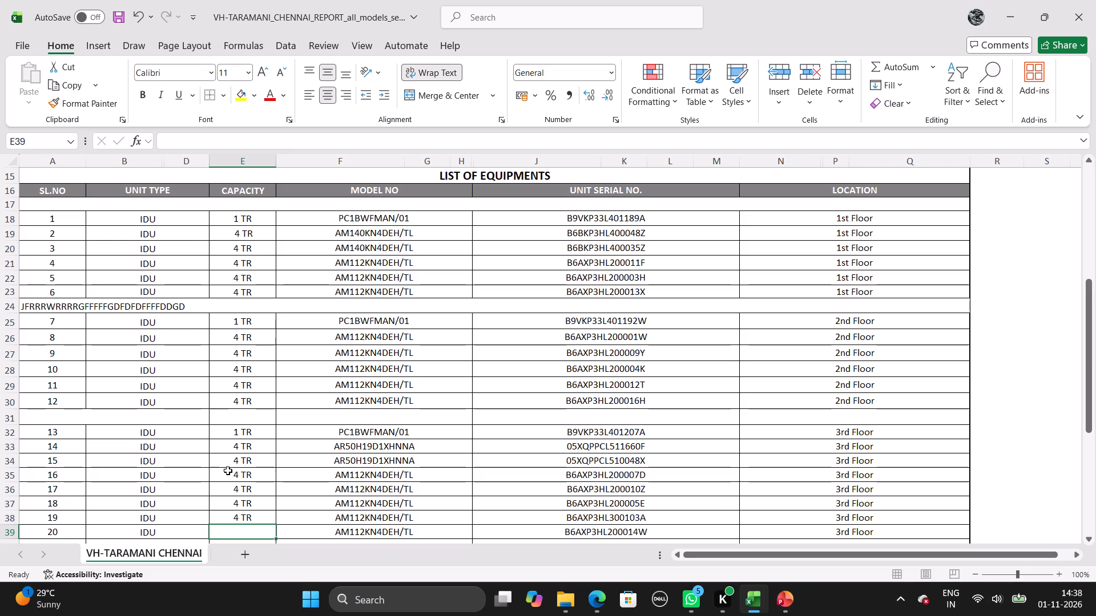
{"action": "type", "text": "4 TR"}
{"action": "key", "text": "Return"}
{"action": "scroll", "coordinate": [228, 471], "scroll_direction": "down", "scroll_amount": 1}
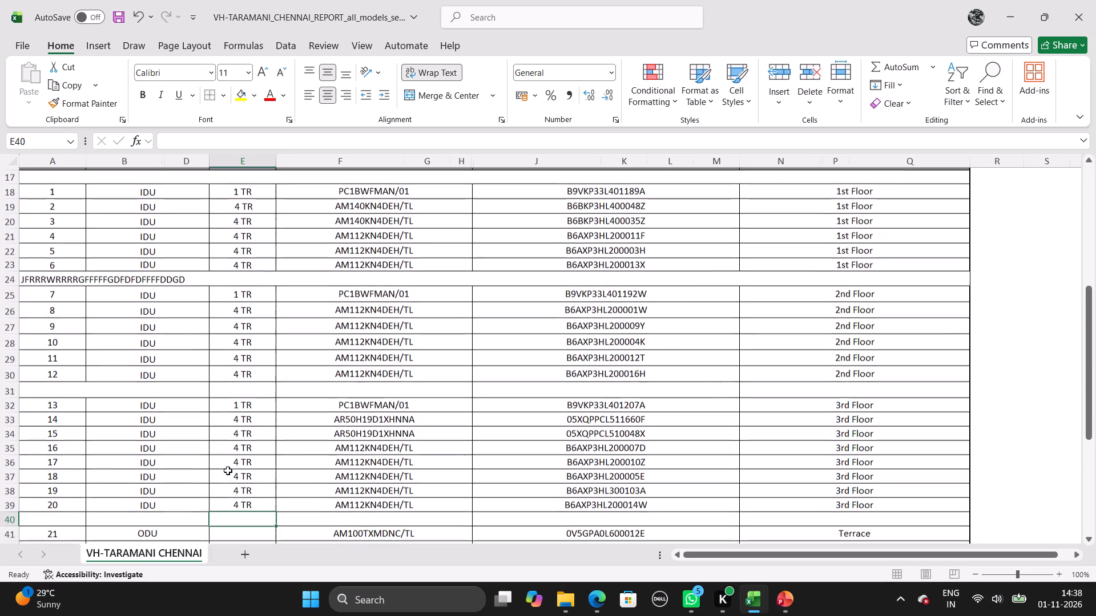
{"action": "scroll", "coordinate": [228, 471], "scroll_direction": "down", "scroll_amount": 1}
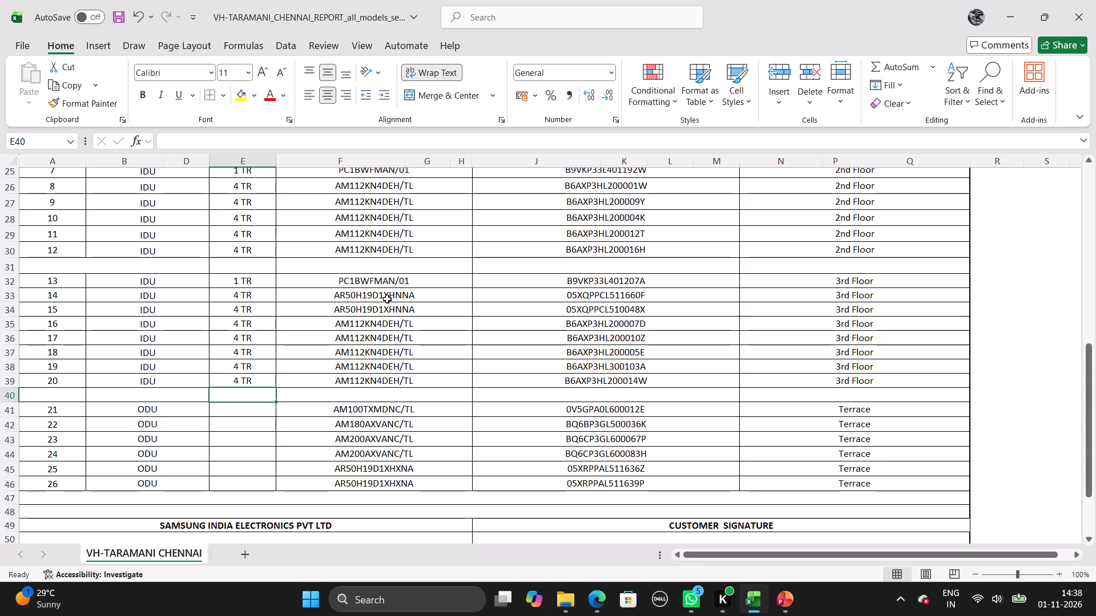
{"action": "left_click", "coordinate": [584, 609]}
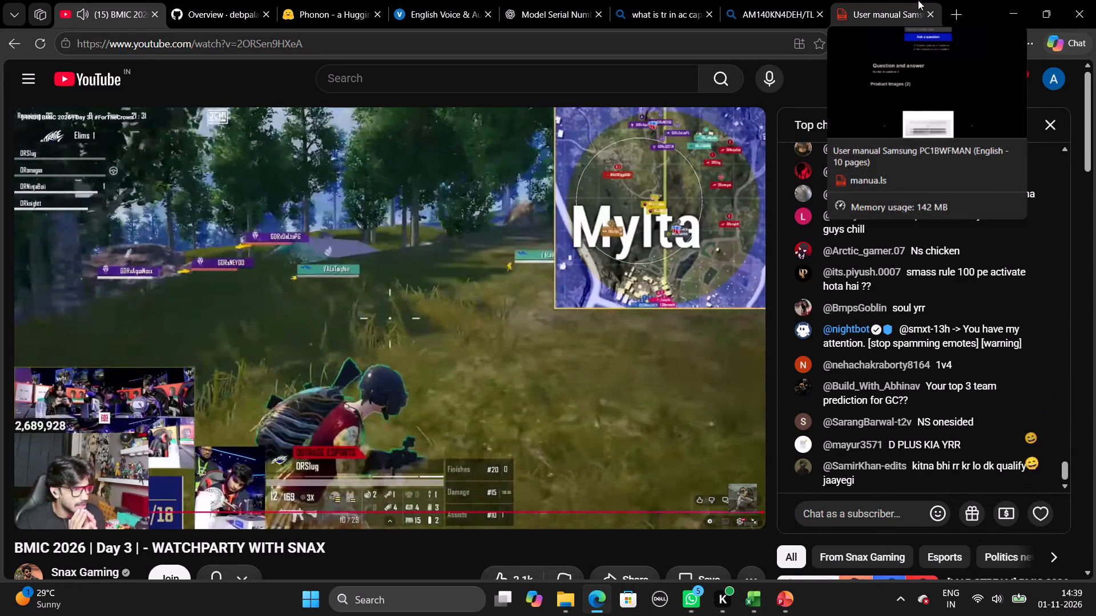
{"action": "left_click", "coordinate": [794, 0]}
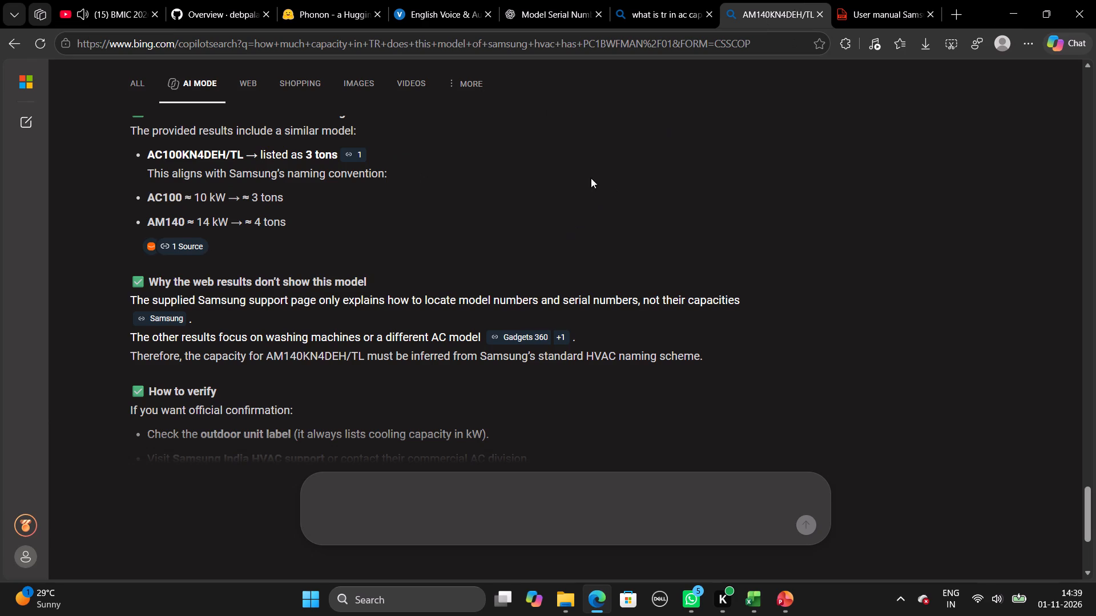
{"action": "left_click", "coordinate": [587, 0]}
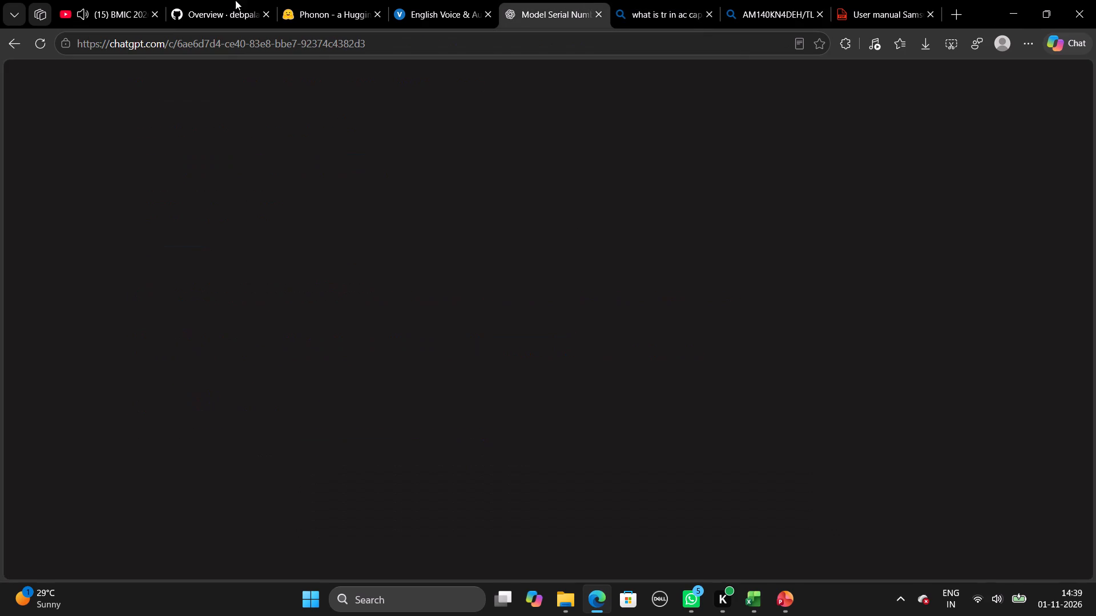
{"action": "left_click", "coordinate": [138, 0]}
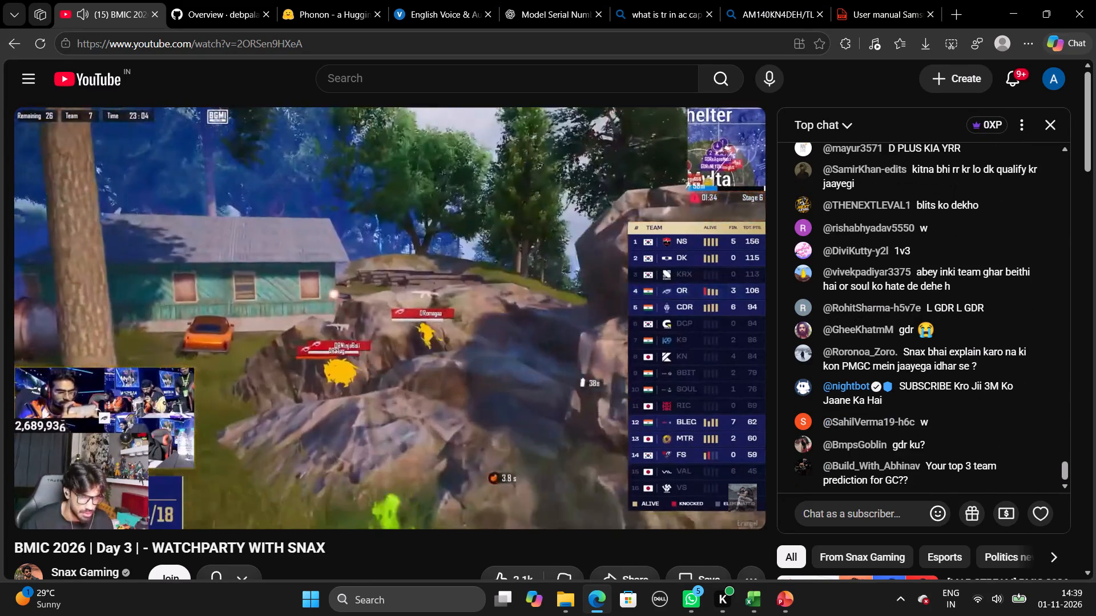
{"action": "left_click", "coordinate": [567, 0]}
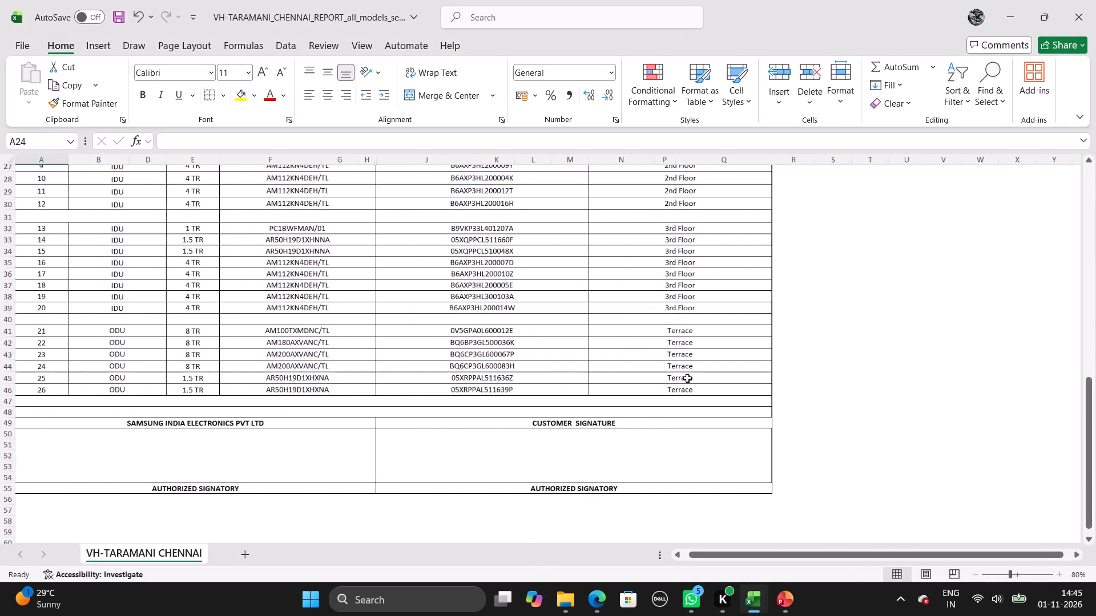
{"action": "scroll", "coordinate": [687, 378], "scroll_direction": "up", "scroll_amount": 5}
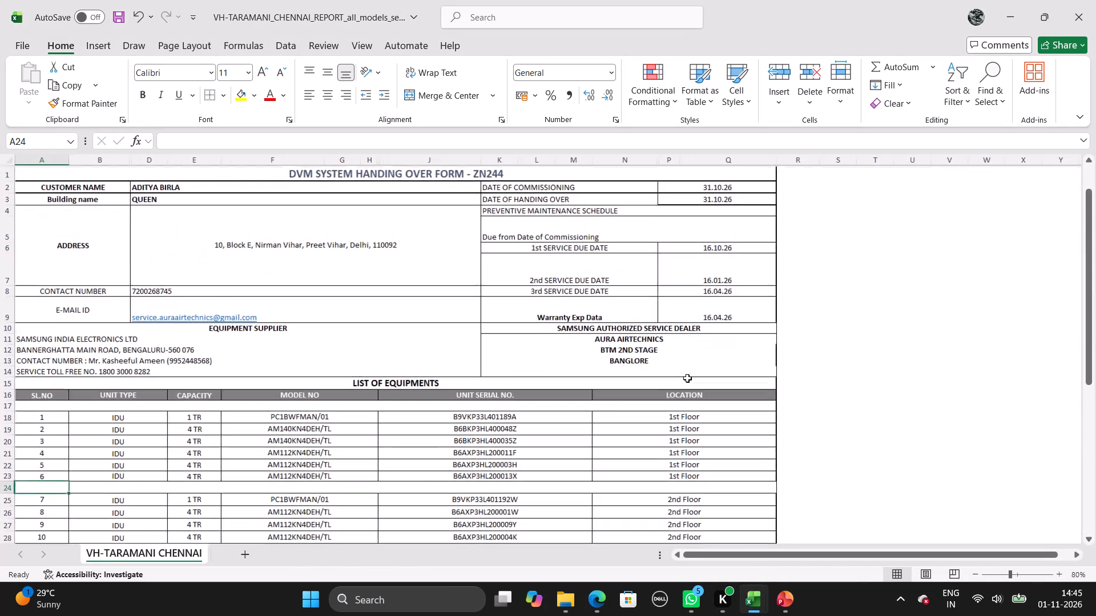
{"action": "scroll", "coordinate": [687, 378], "scroll_direction": "down", "scroll_amount": 1}
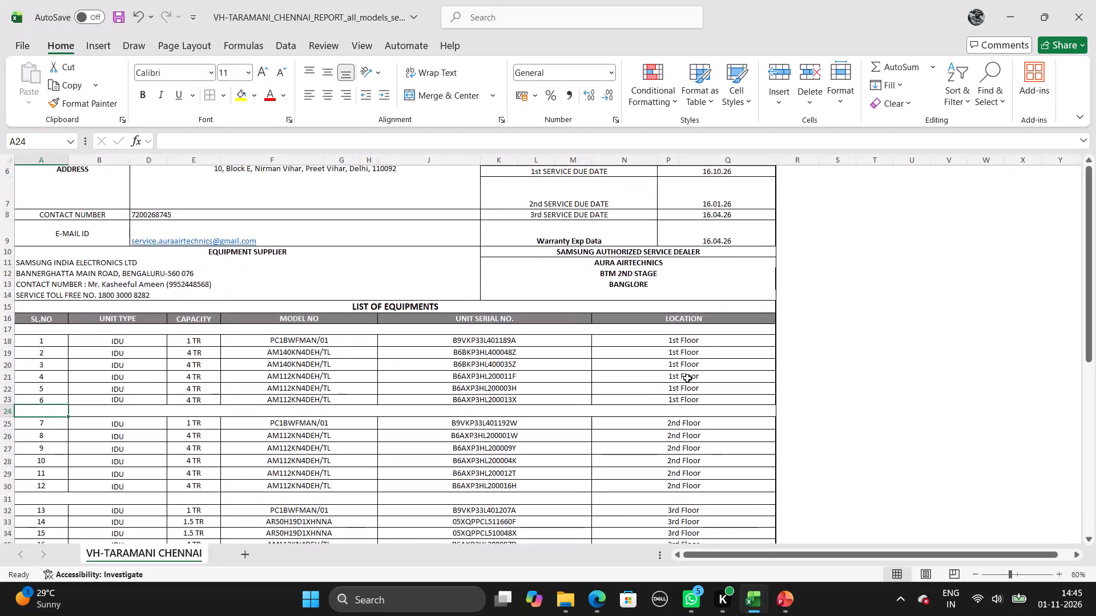
{"action": "scroll", "coordinate": [687, 378], "scroll_direction": "down", "scroll_amount": 3}
{"action": "scroll", "coordinate": [687, 378], "scroll_direction": "up", "scroll_amount": 7}
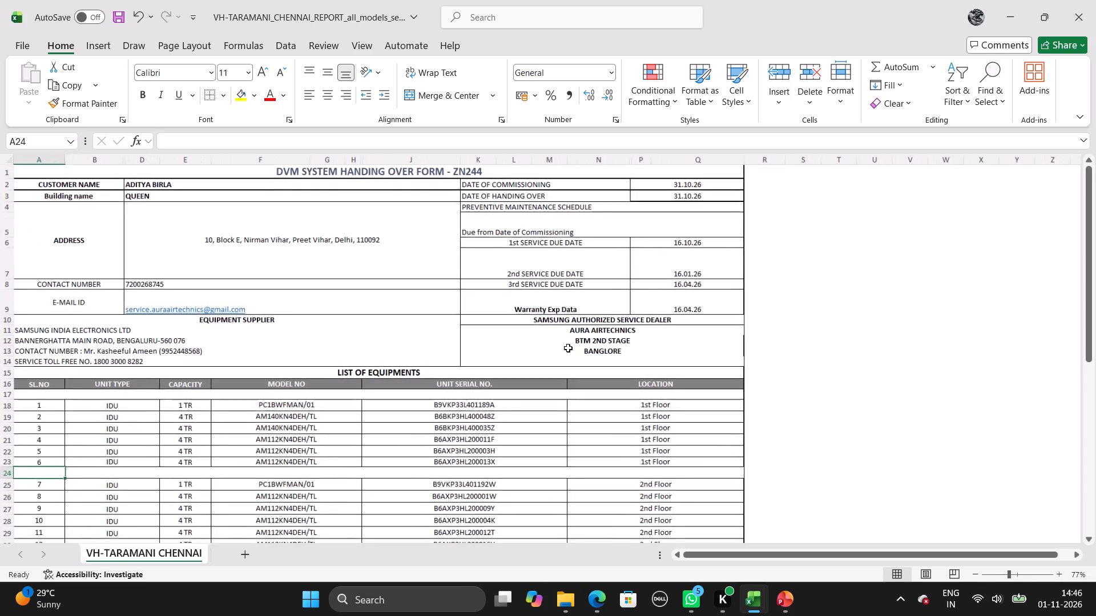
{"action": "left_click", "coordinate": [513, 301]}
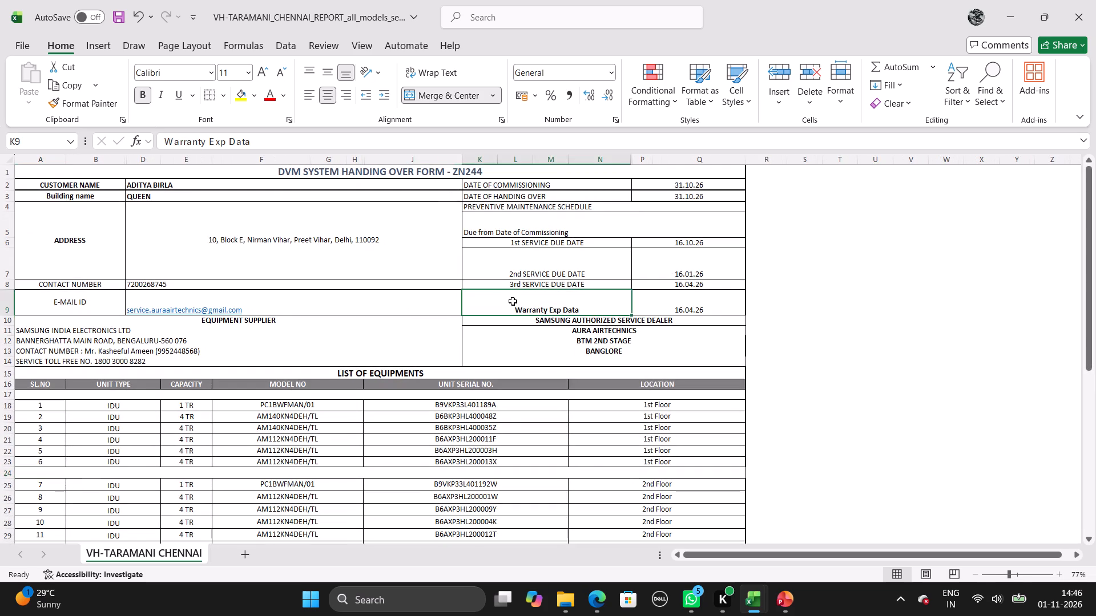
{"action": "left_click", "coordinate": [514, 235]}
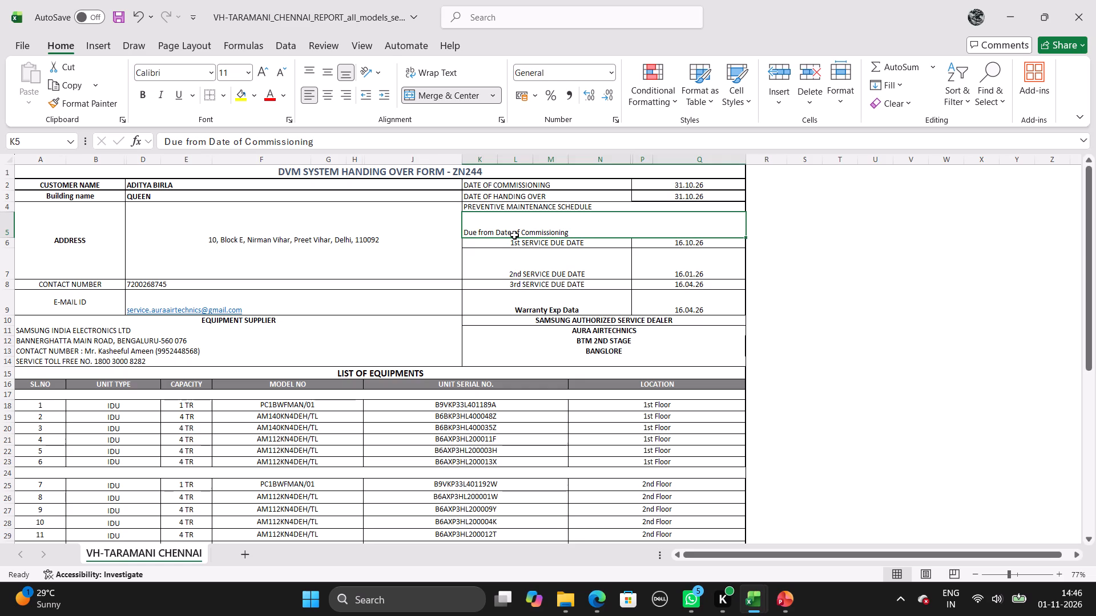
{"action": "left_click", "coordinate": [571, 227]}
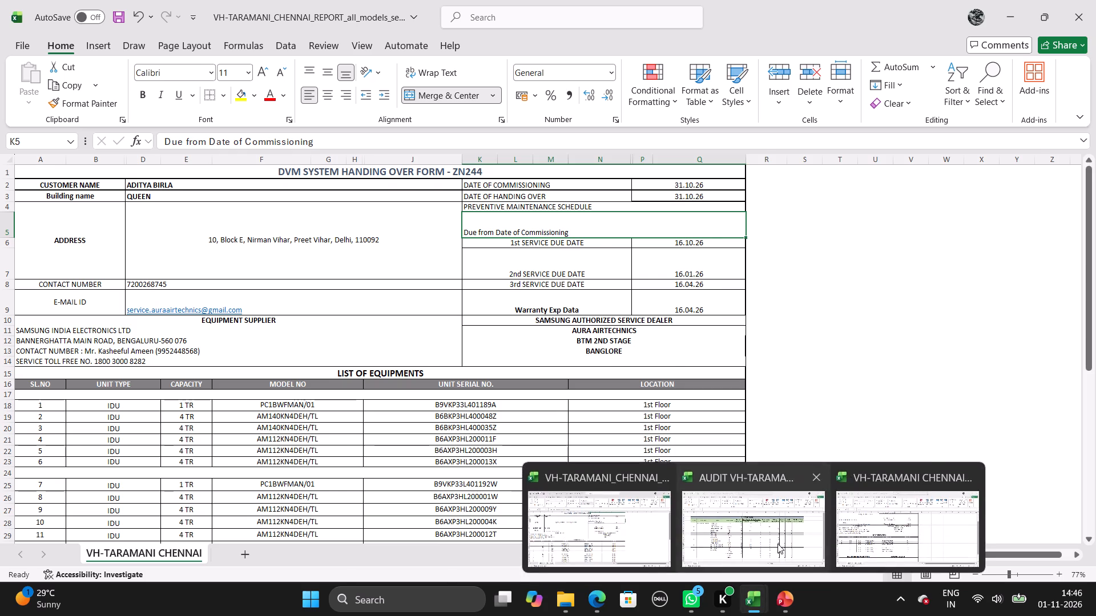
Switch to the AUDIT VH-TARAMANI CHENNAI workbook and examine the PVC fitting rows of the audit report.
{"action": "left_click", "coordinate": [777, 544]}
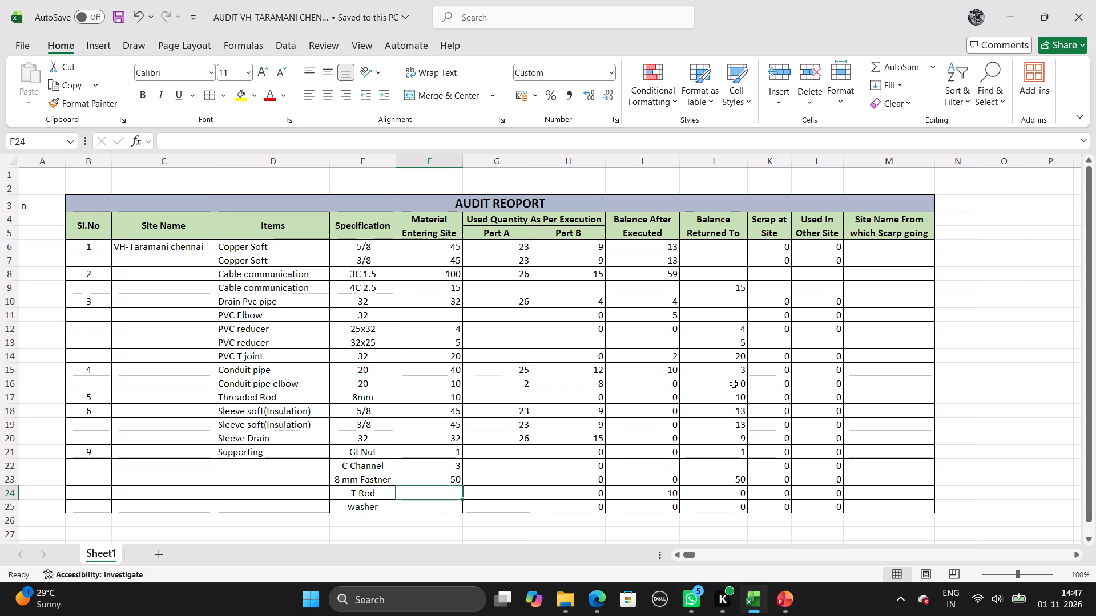
{"action": "left_click", "coordinate": [563, 362]}
{"action": "left_click", "coordinate": [307, 339]}
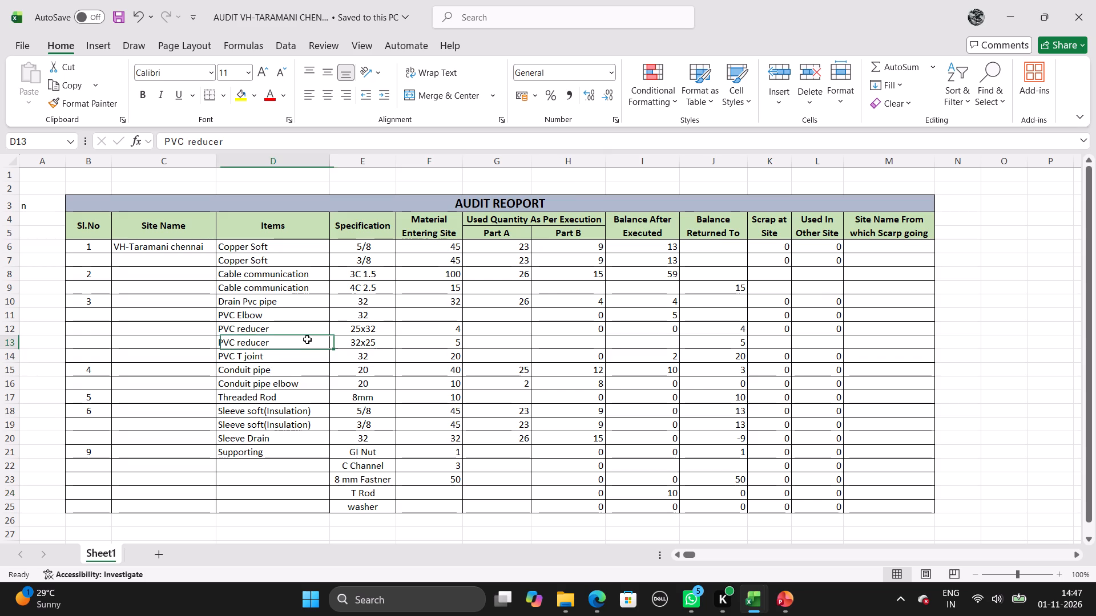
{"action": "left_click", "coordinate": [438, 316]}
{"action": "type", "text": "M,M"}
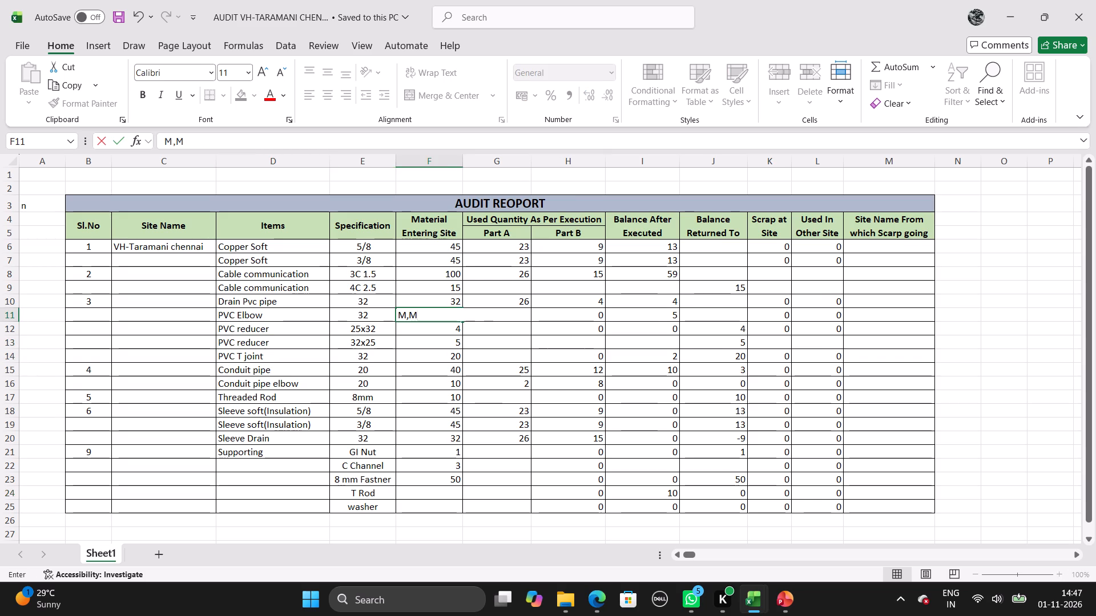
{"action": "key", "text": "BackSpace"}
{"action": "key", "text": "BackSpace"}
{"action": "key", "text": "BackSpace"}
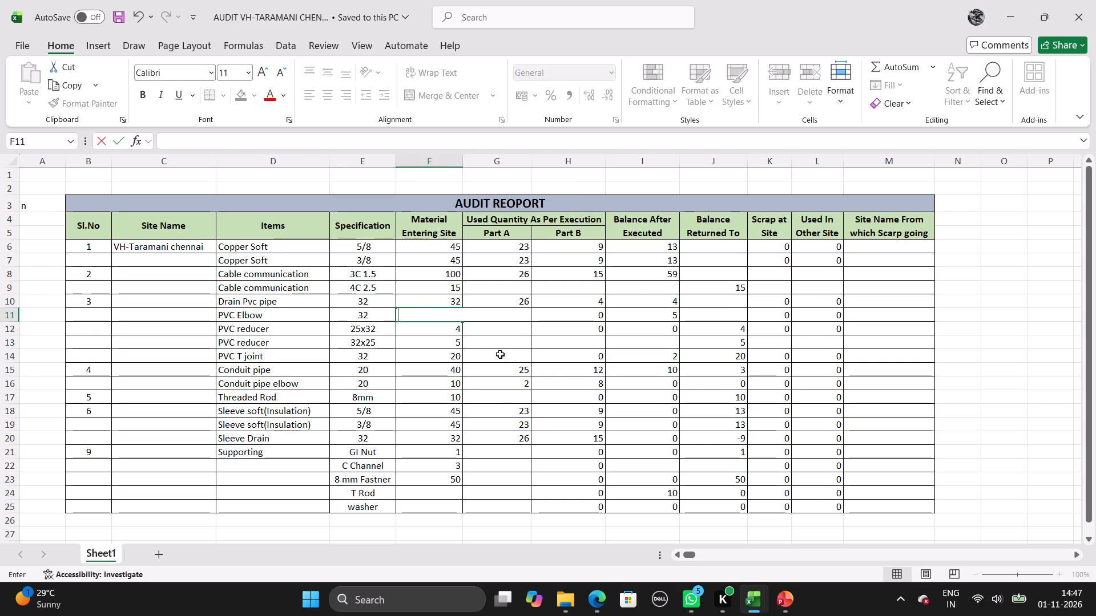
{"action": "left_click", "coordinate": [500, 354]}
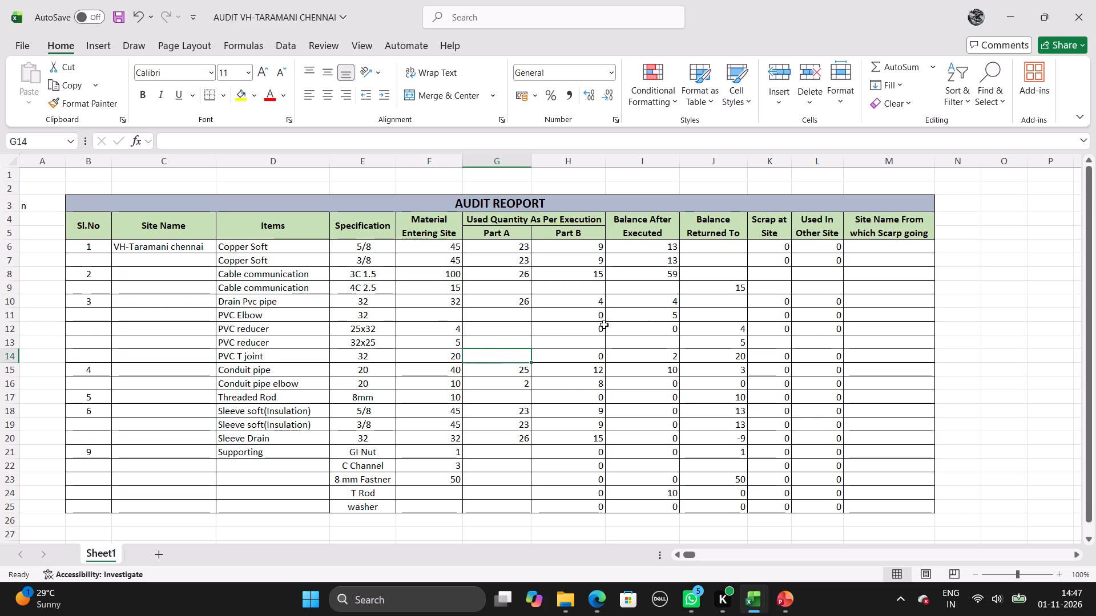
Review the audit report's balance, scrap and other-site columns across all the material rows.
{"action": "left_click", "coordinate": [666, 319]}
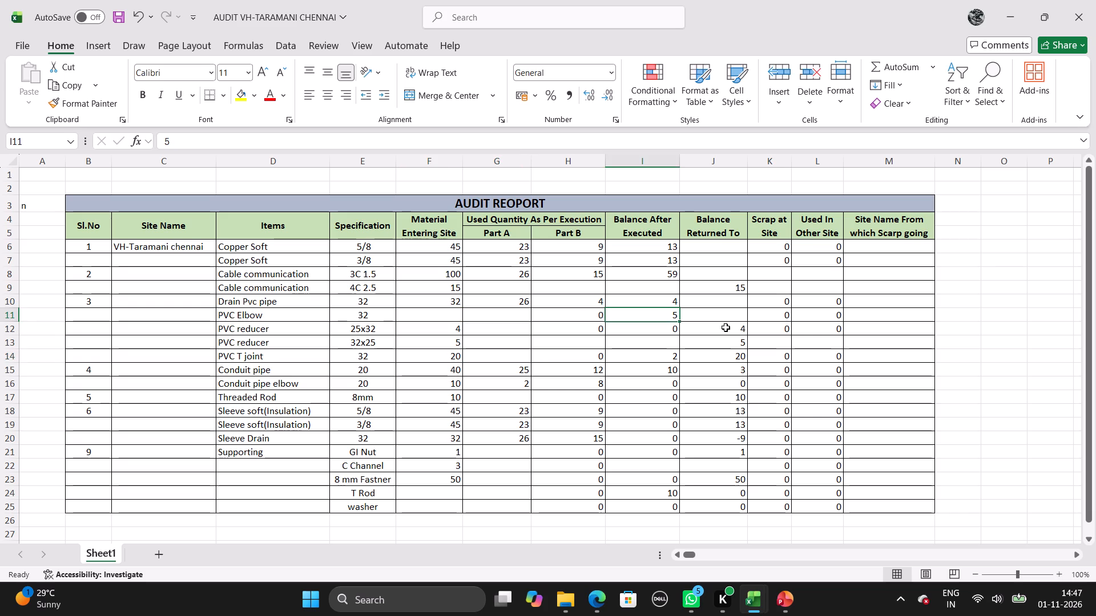
{"action": "left_click", "coordinate": [773, 293]}
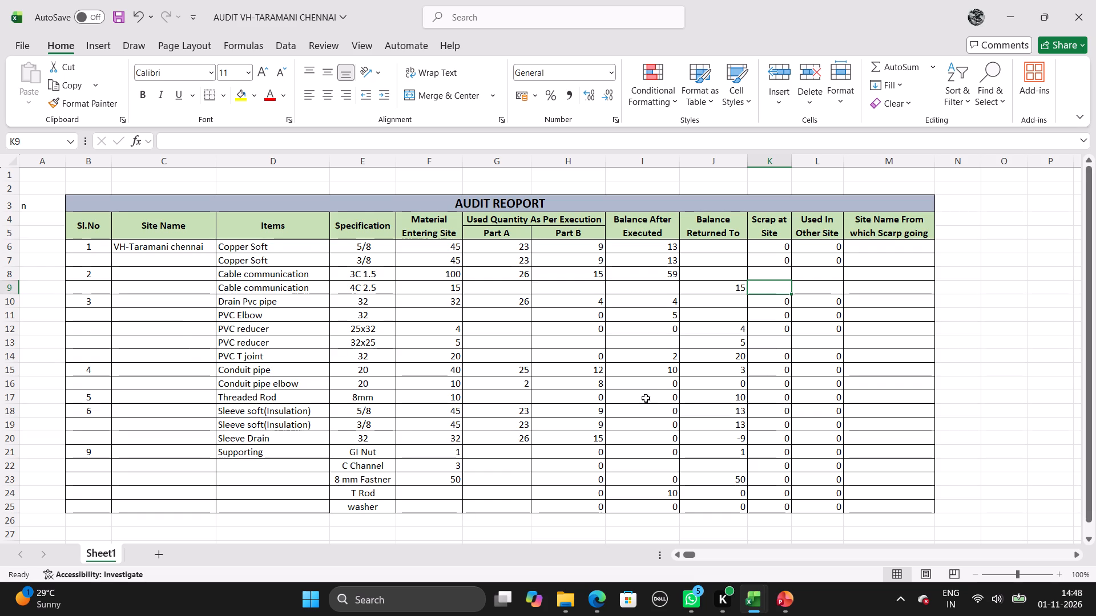
{"action": "scroll", "coordinate": [658, 391], "scroll_direction": "up", "scroll_amount": 2}
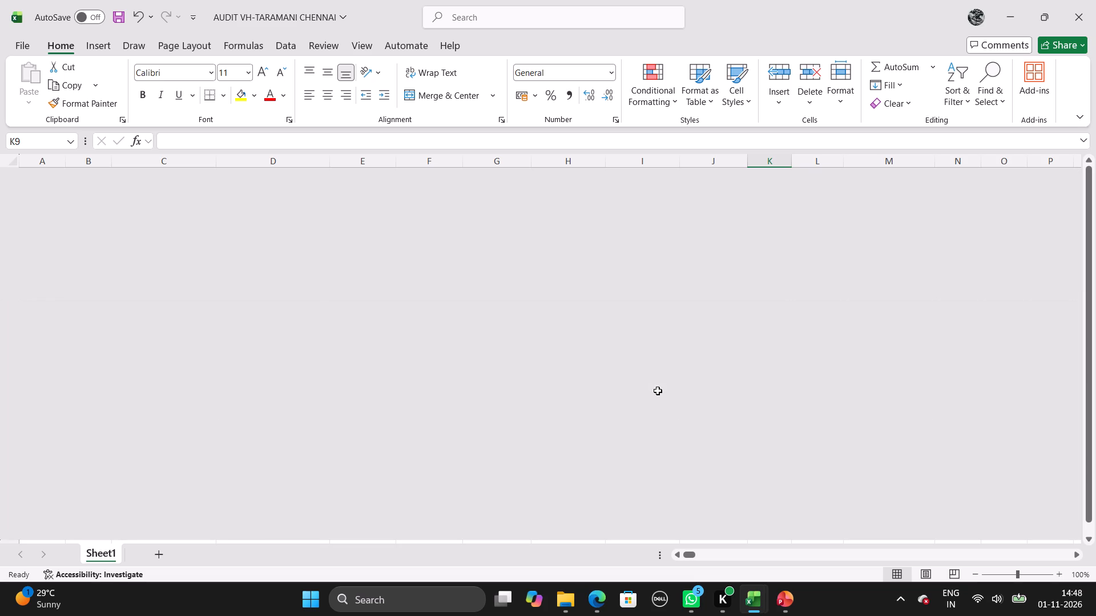
{"action": "scroll", "coordinate": [658, 391], "scroll_direction": "down", "scroll_amount": 2}
{"action": "scroll", "coordinate": [658, 391], "scroll_direction": "right", "scroll_amount": 4}
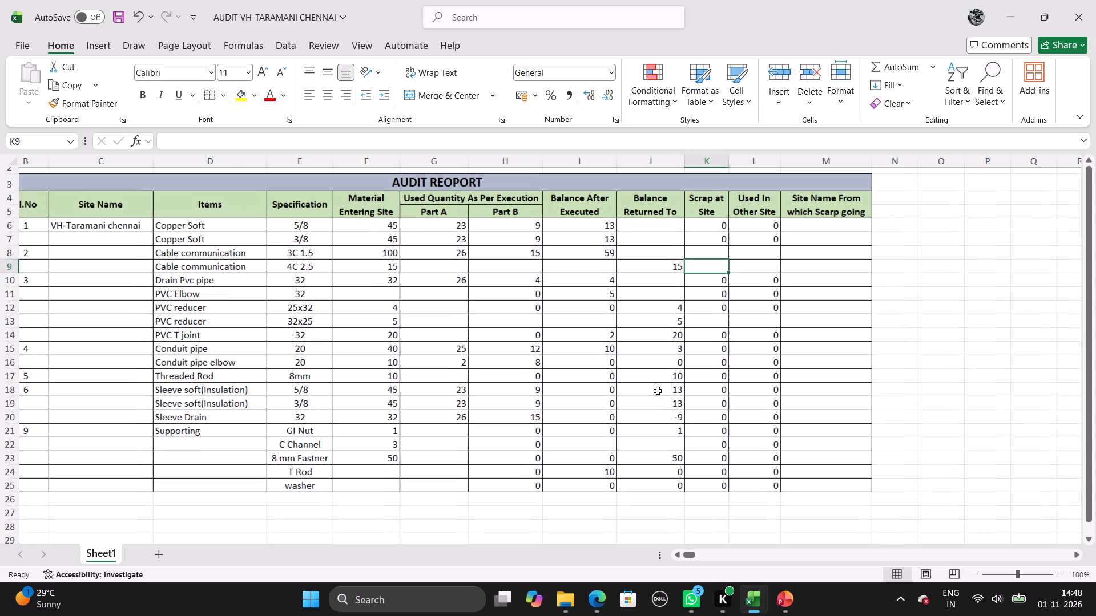
{"action": "scroll", "coordinate": [658, 391], "scroll_direction": "right", "scroll_amount": 1}
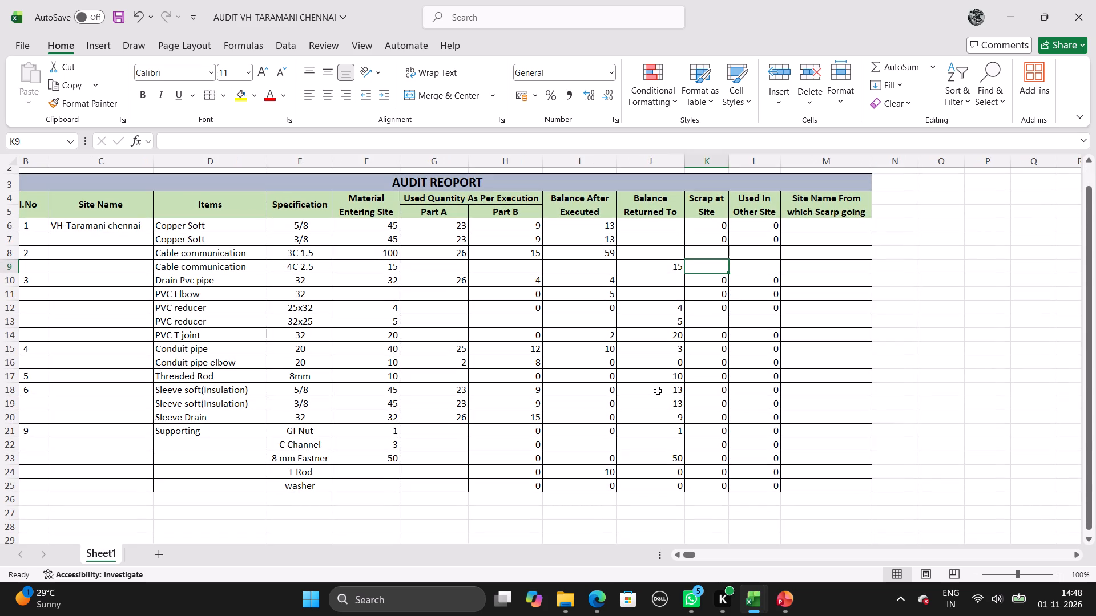
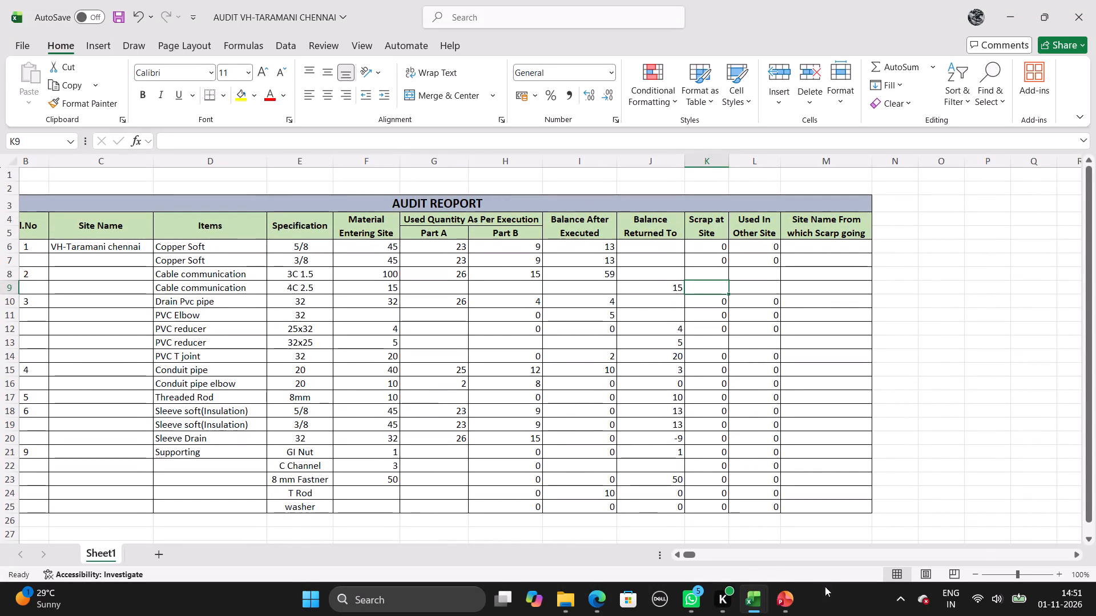
Switch to the VH-TARAMANI_CHENNAI_REPORT workbook and review the handing over form from its header details to the terrace outdoor unit rows.
{"action": "left_click", "coordinate": [650, 516]}
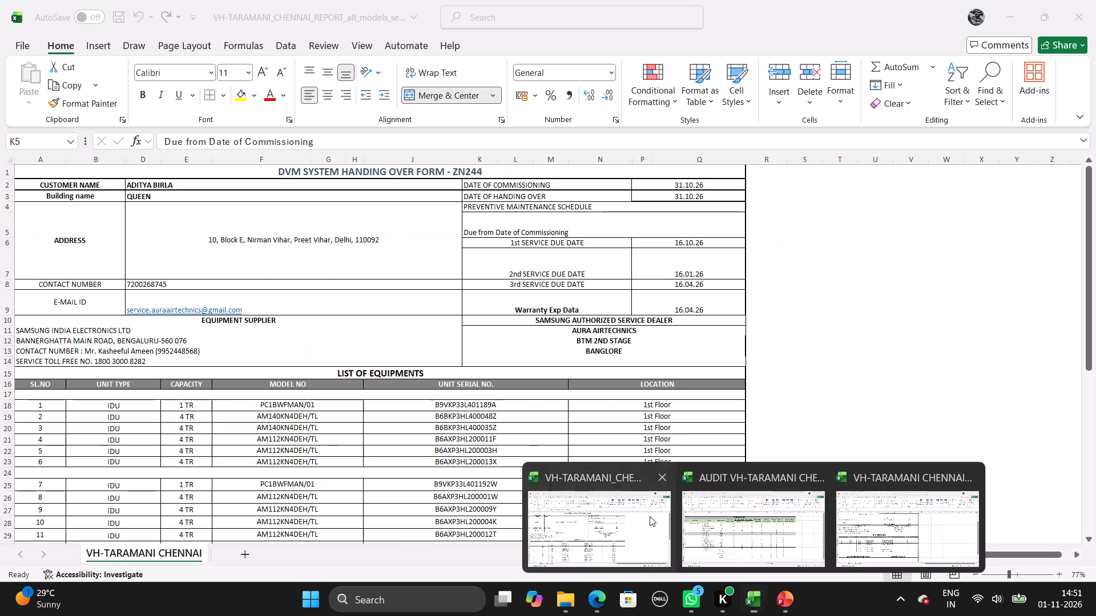
{"action": "scroll", "coordinate": [456, 387], "scroll_direction": "right", "scroll_amount": 2}
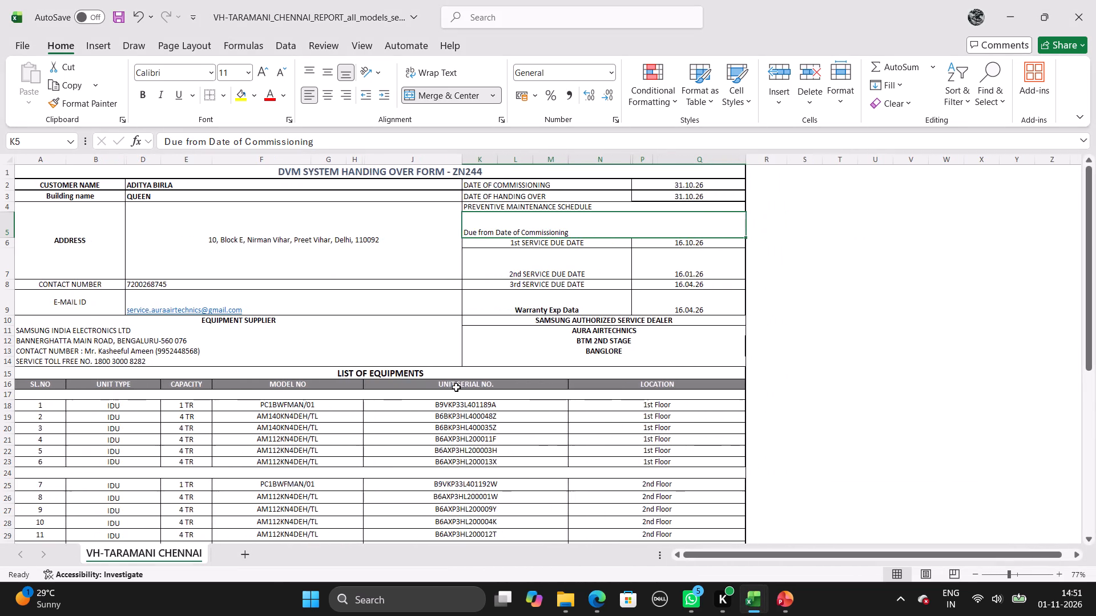
{"action": "scroll", "coordinate": [456, 387], "scroll_direction": "down", "scroll_amount": 4}
{"action": "scroll", "coordinate": [456, 387], "scroll_direction": "up", "scroll_amount": 2}
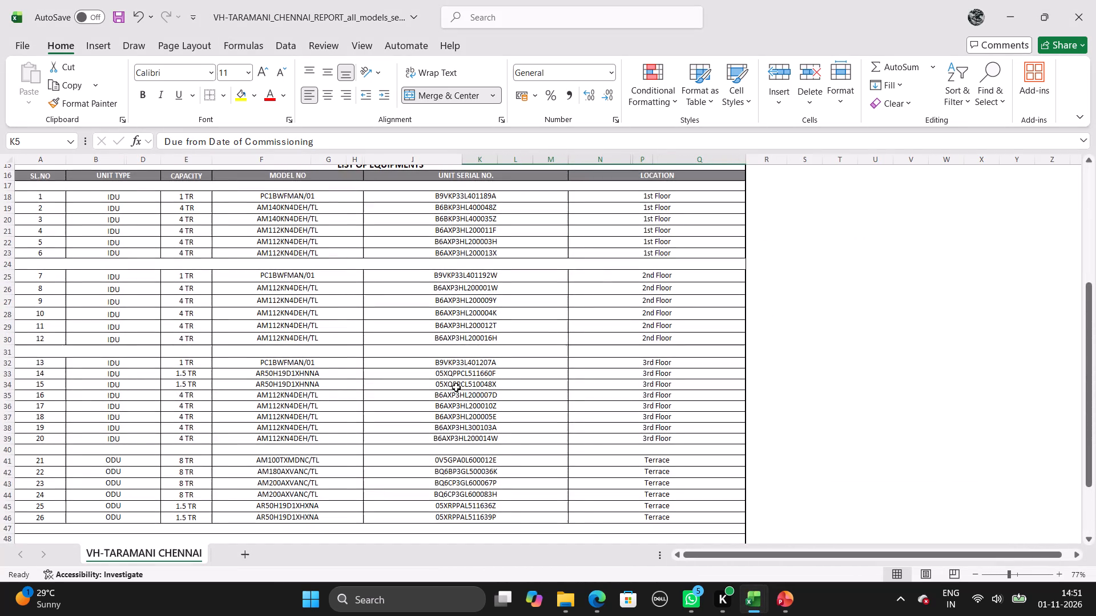
{"action": "scroll", "coordinate": [456, 387], "scroll_direction": "down", "scroll_amount": 3}
{"action": "scroll", "coordinate": [456, 387], "scroll_direction": "up", "scroll_amount": 5}
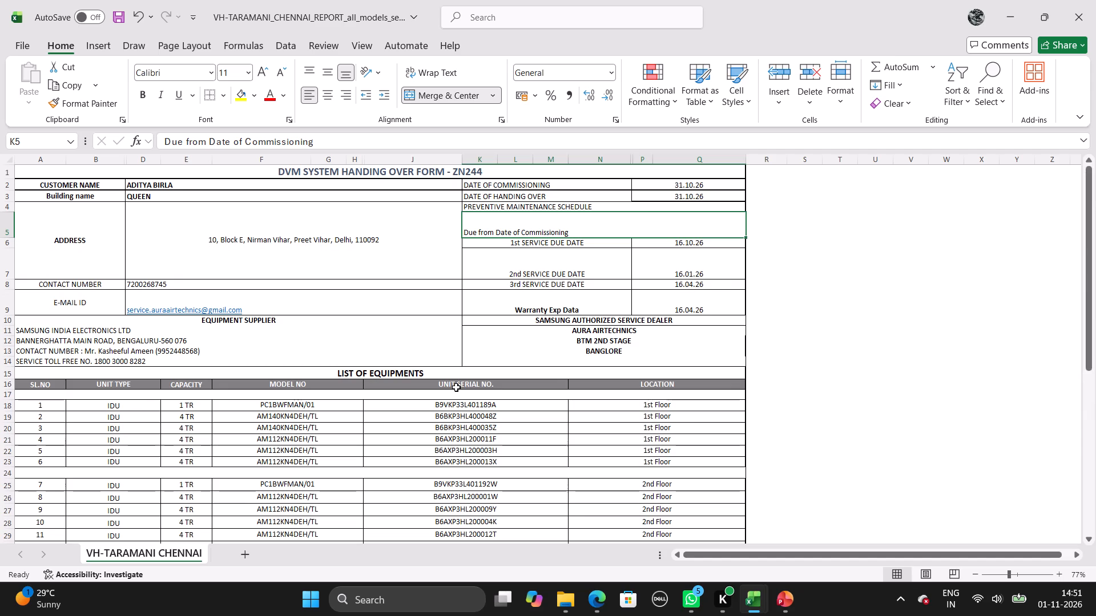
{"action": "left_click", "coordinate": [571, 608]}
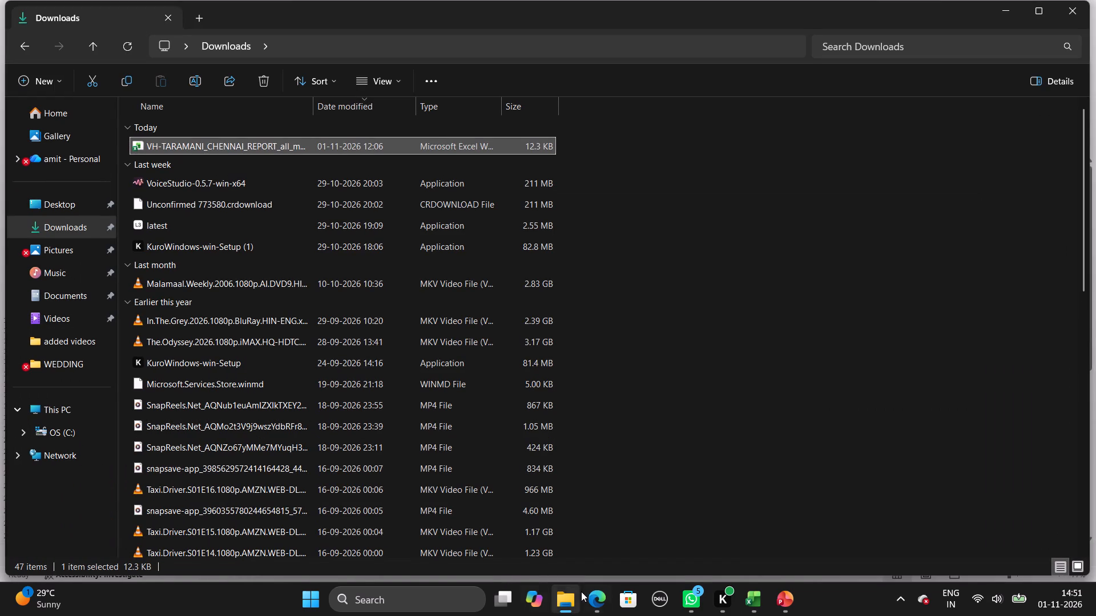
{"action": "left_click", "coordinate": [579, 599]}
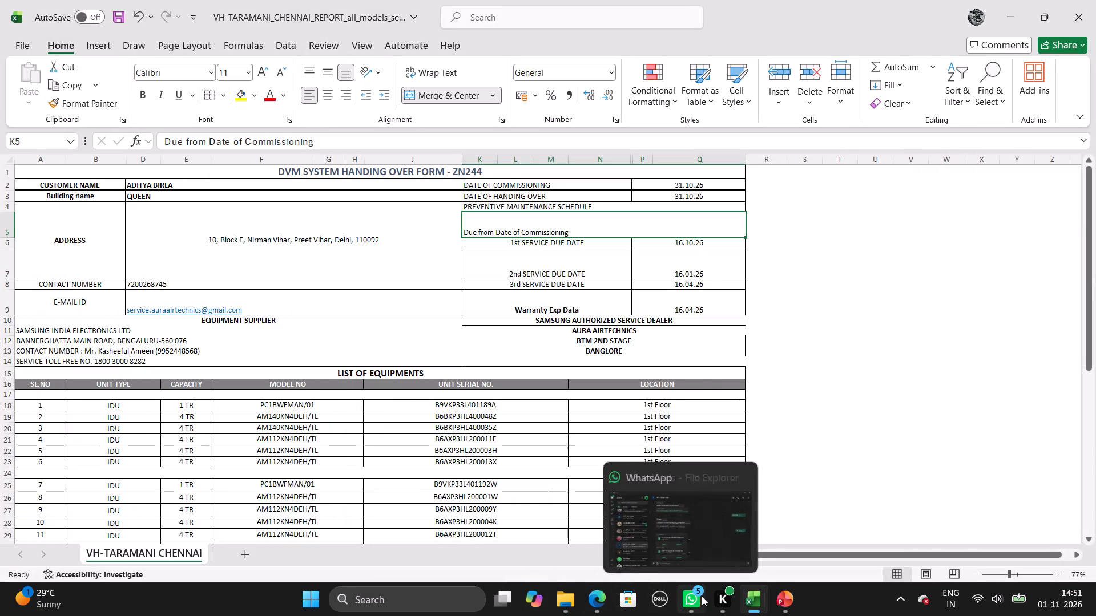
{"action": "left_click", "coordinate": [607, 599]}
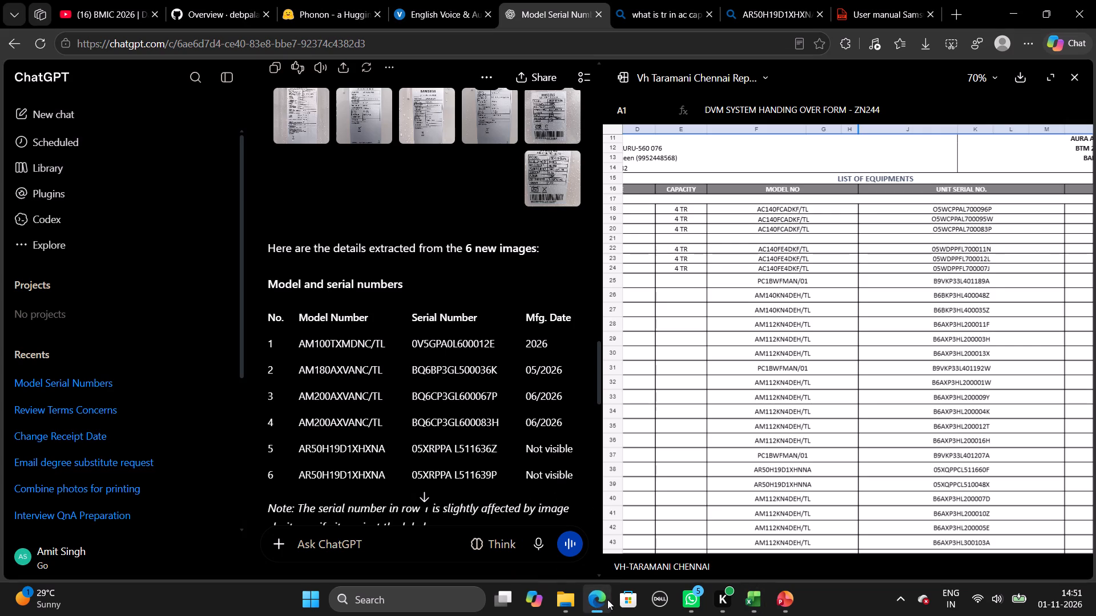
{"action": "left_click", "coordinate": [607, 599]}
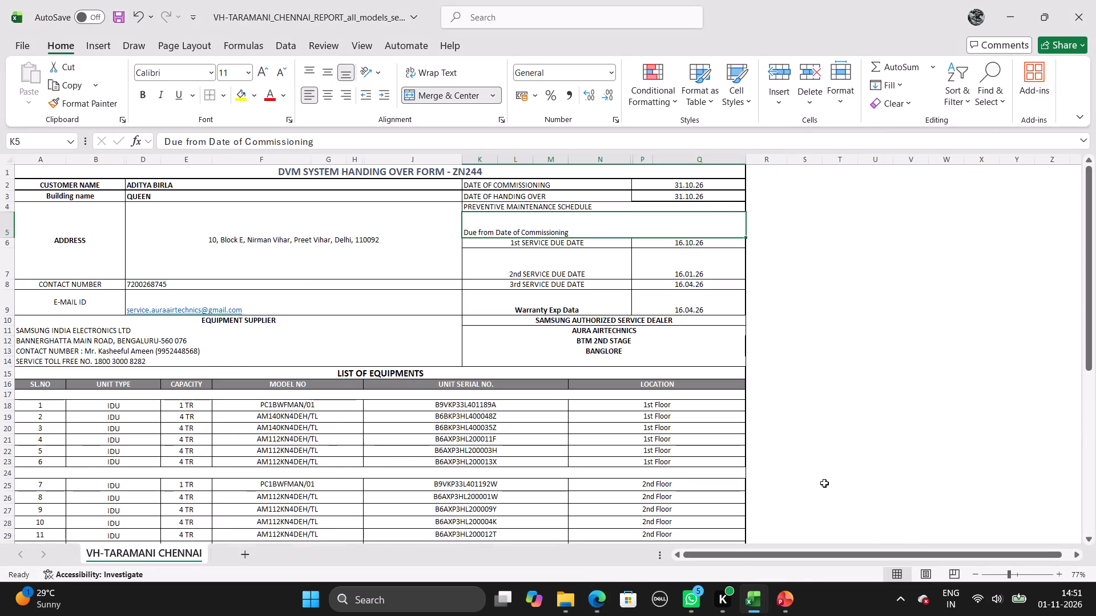